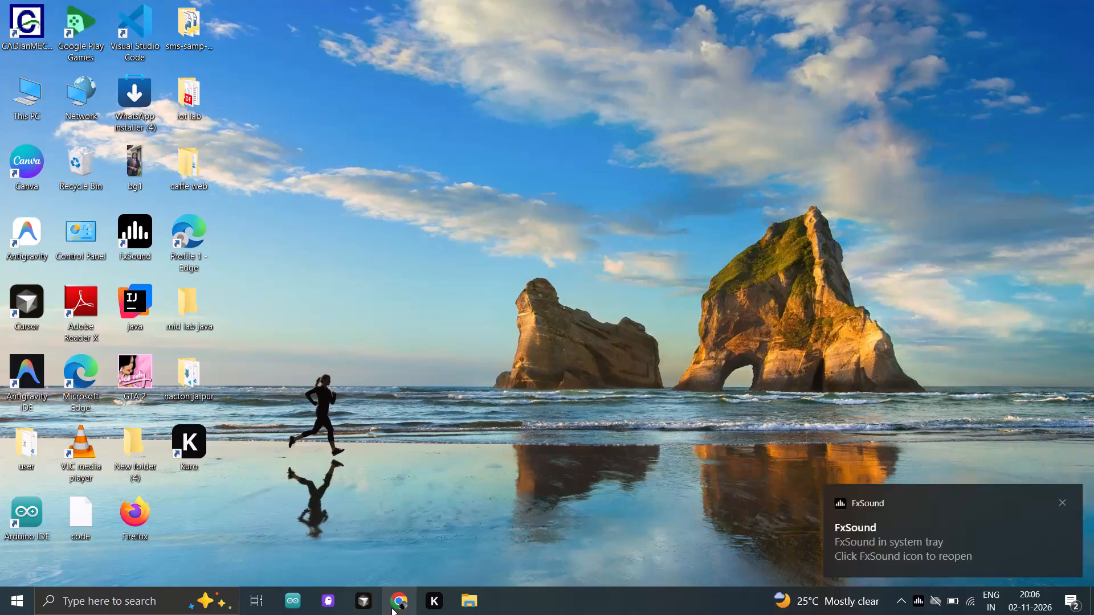
Switch to Chrome, go to LeetCode and open problem 55, Jump Game.
double_click(391, 608)
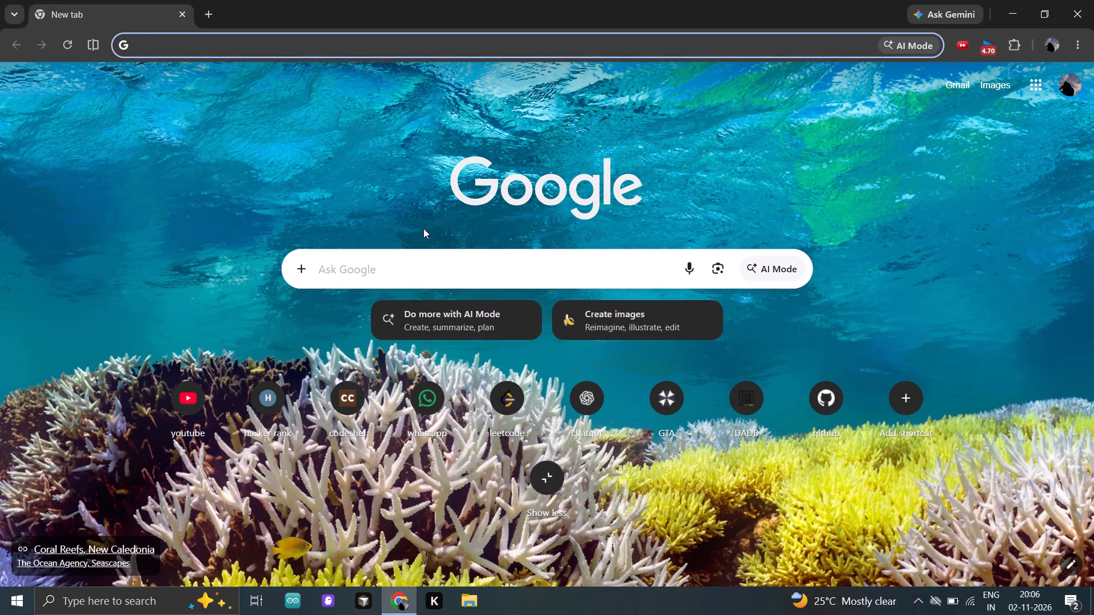
double_click(511, 413)
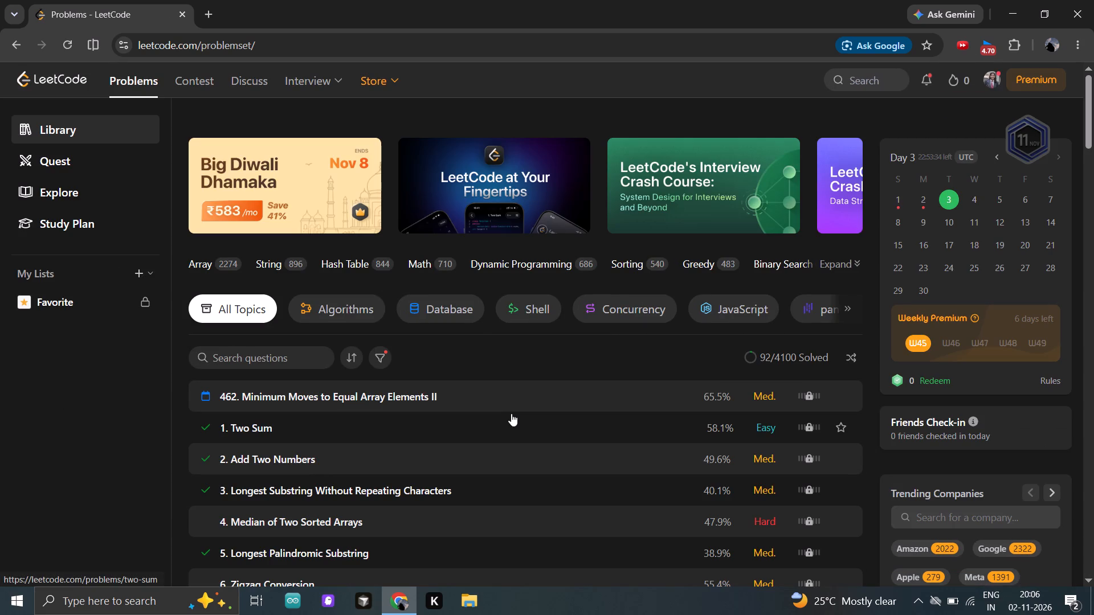
scroll(440, 470, "down", 6)
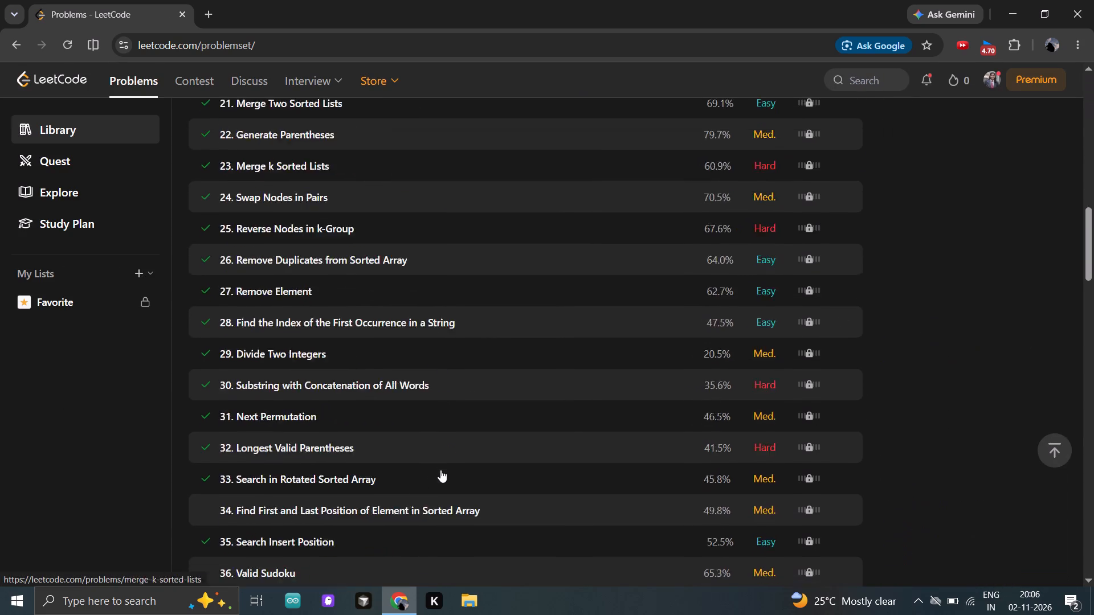
scroll(440, 470, "down", 1)
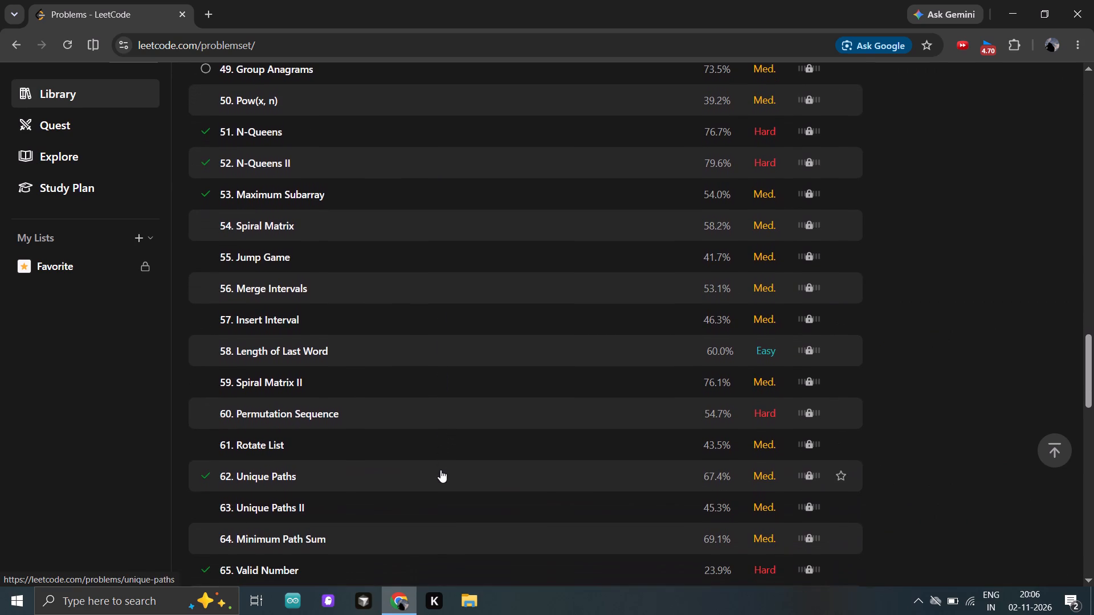
left_click(269, 248)
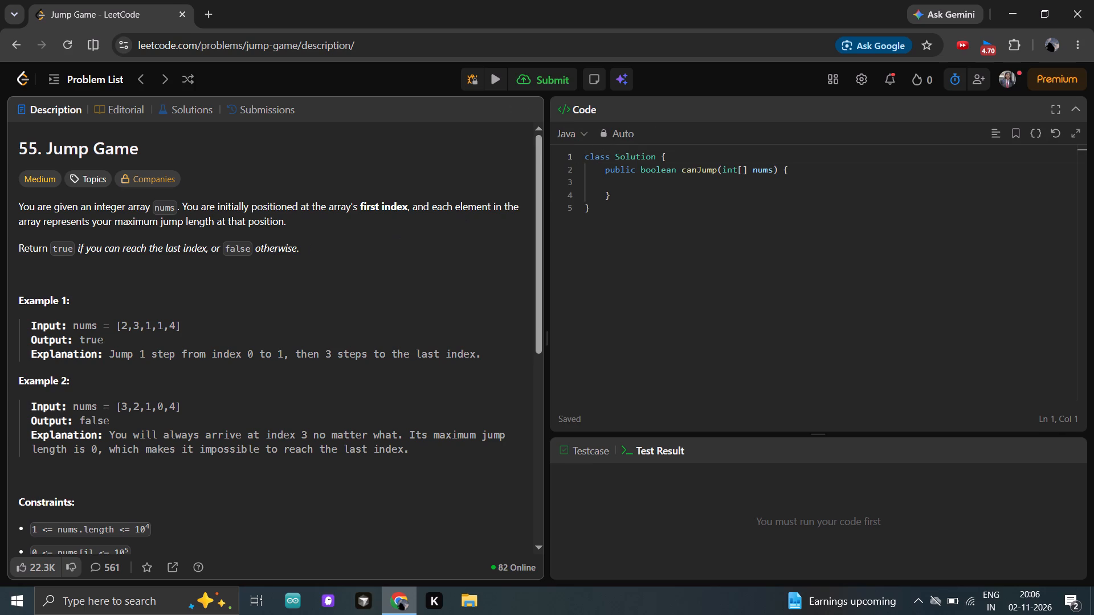
Delete all the starter Java code in the Jump Game solution editor.
left_click(591, 159)
left_click_drag(591, 159, 590, 246)
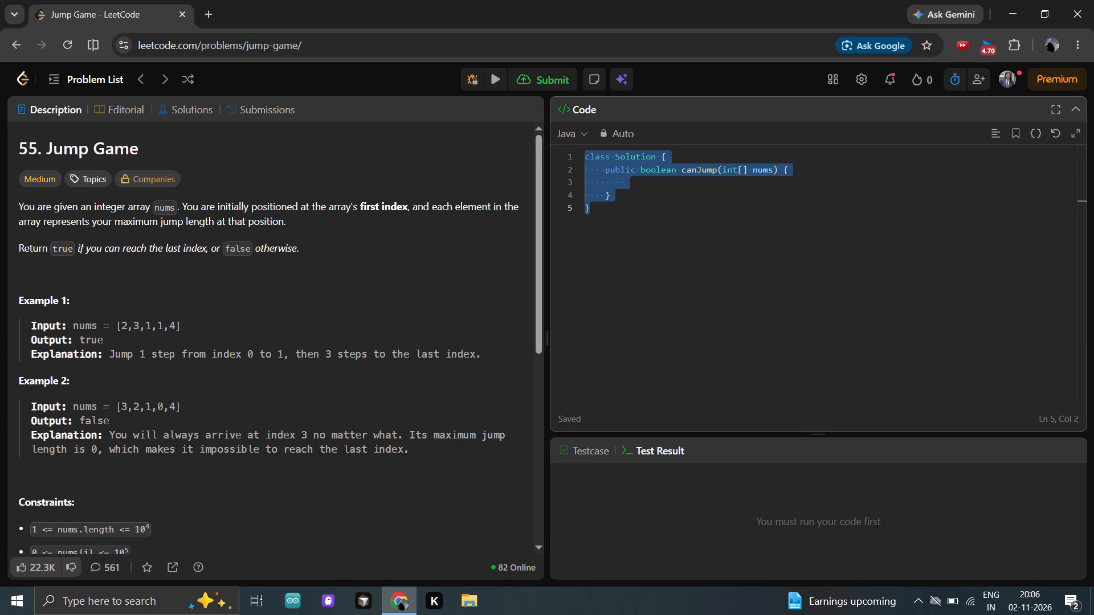
key("BackSpace")
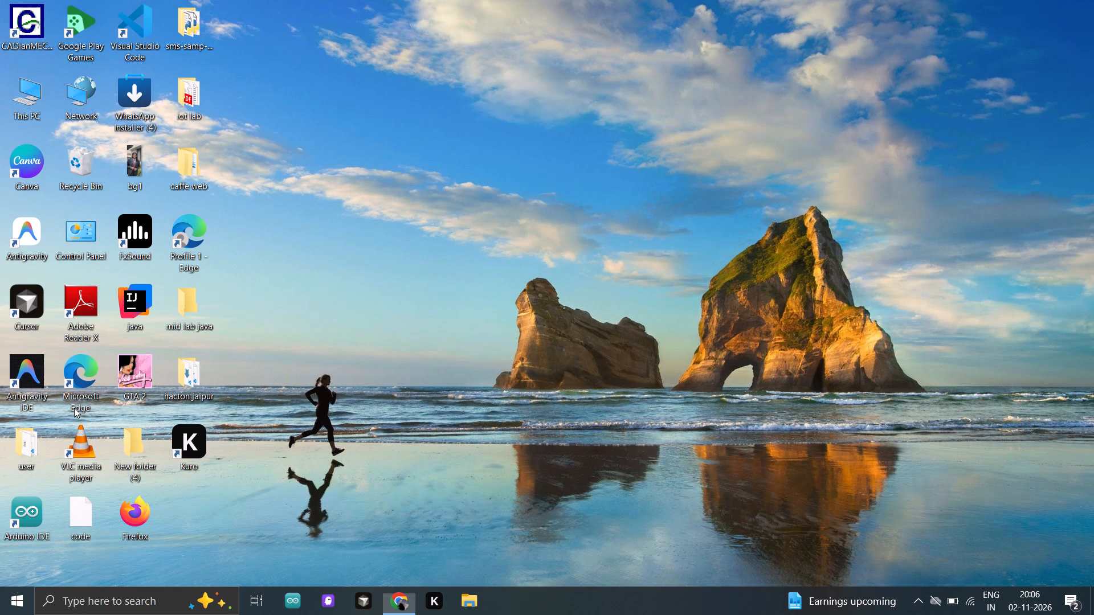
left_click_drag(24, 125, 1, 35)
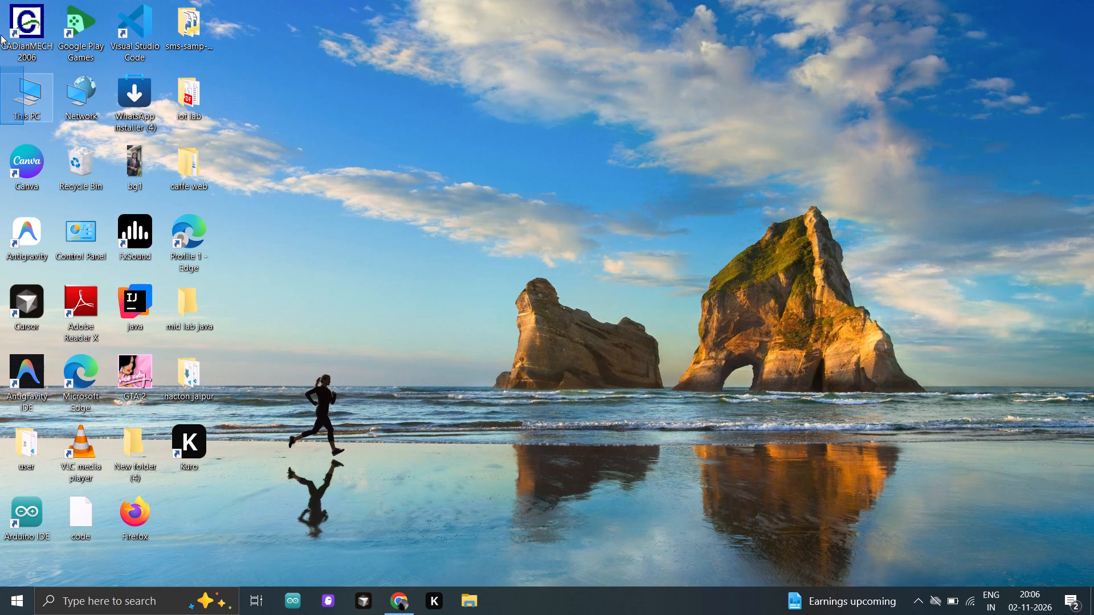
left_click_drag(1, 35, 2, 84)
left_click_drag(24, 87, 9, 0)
Open the SafeSphere AI-Driven Women Safety Platform (Tata Hackathon Abstract) document from Downloads in Word and dismiss the activation dialog.
double_click(17, 11)
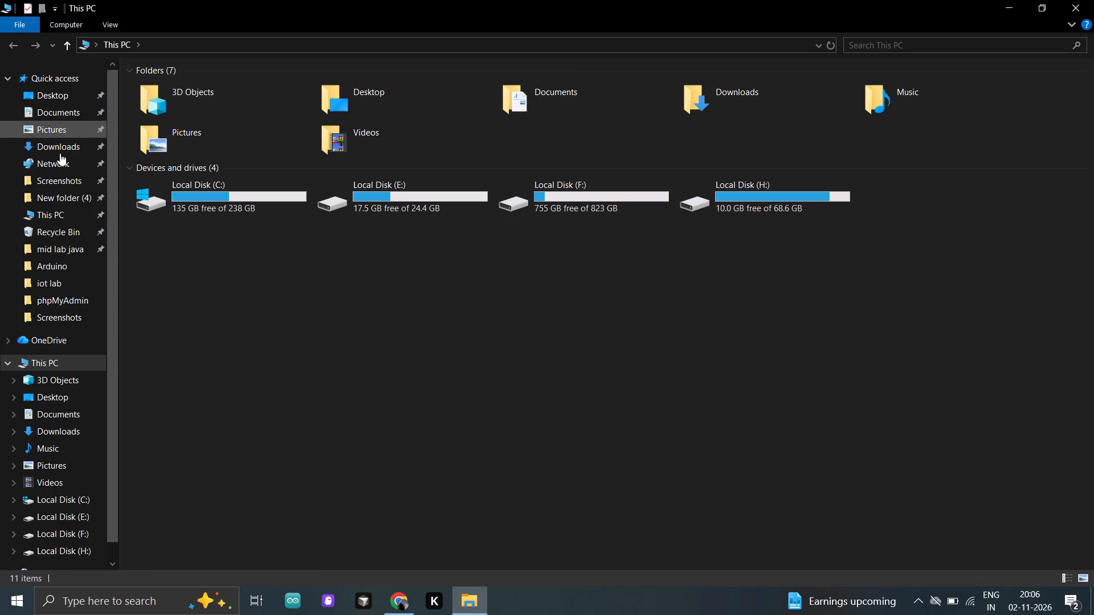
left_click(62, 151)
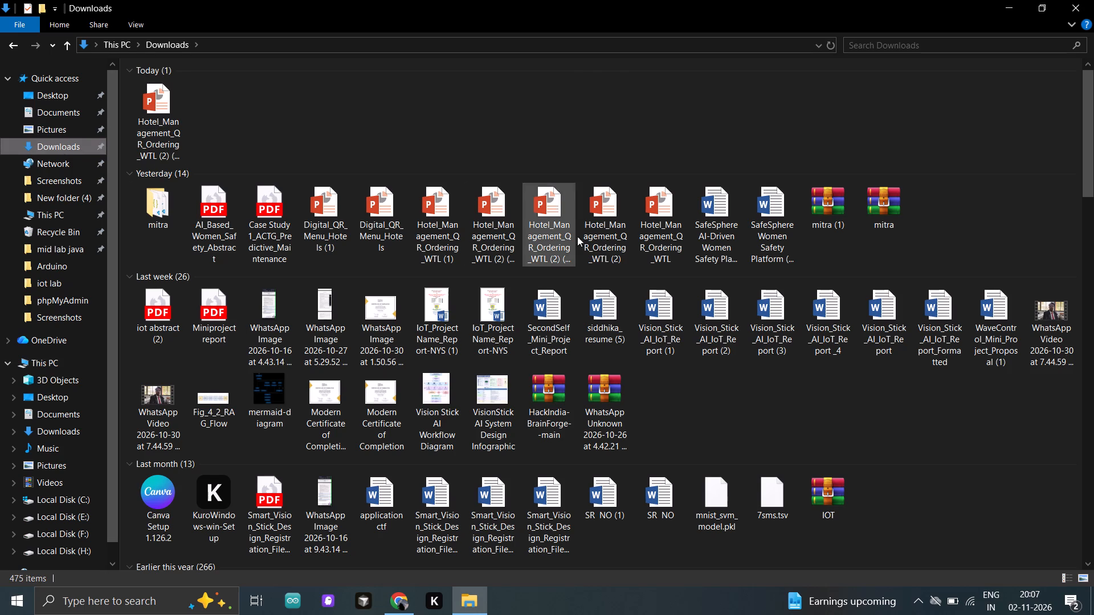
double_click(707, 204)
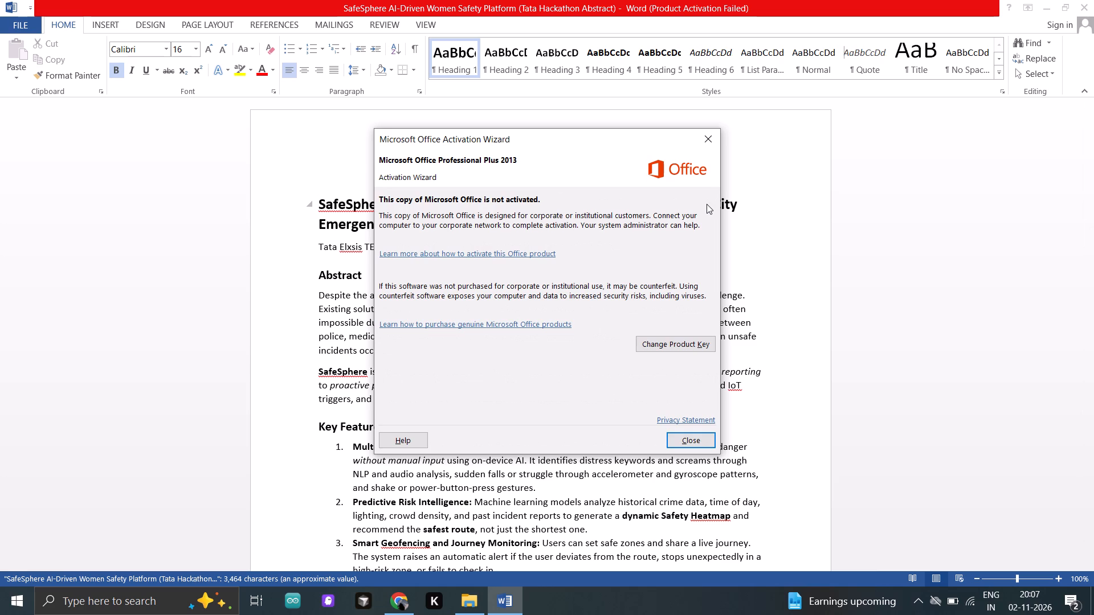
left_click(715, 140)
Set the font size of the full two-line SafeSphere title heading to 18.
scroll(468, 220, "down", 1)
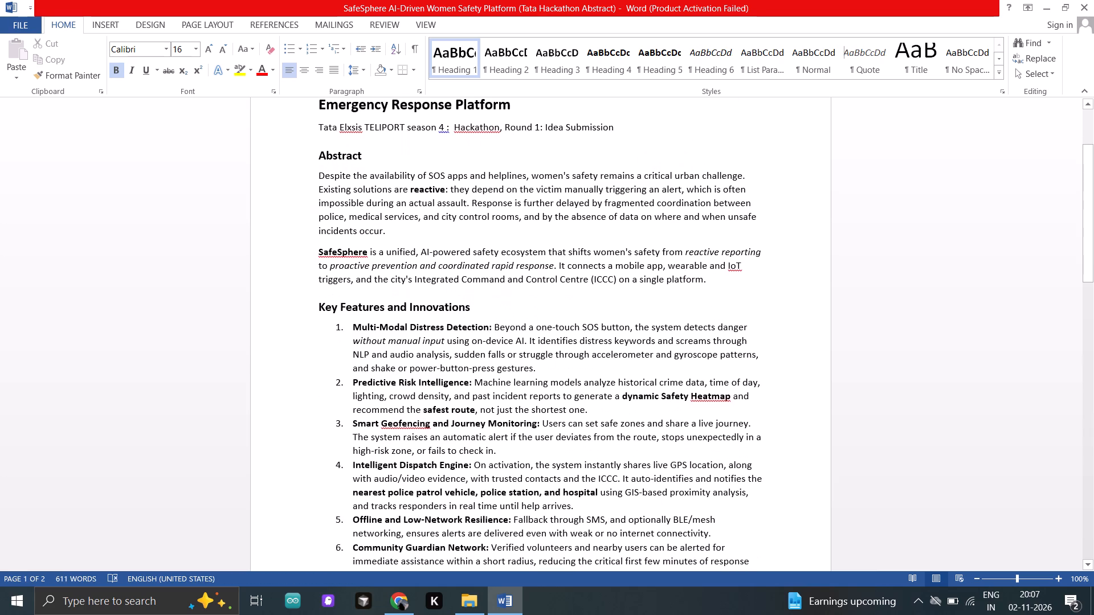
scroll(458, 260, "down", 6)
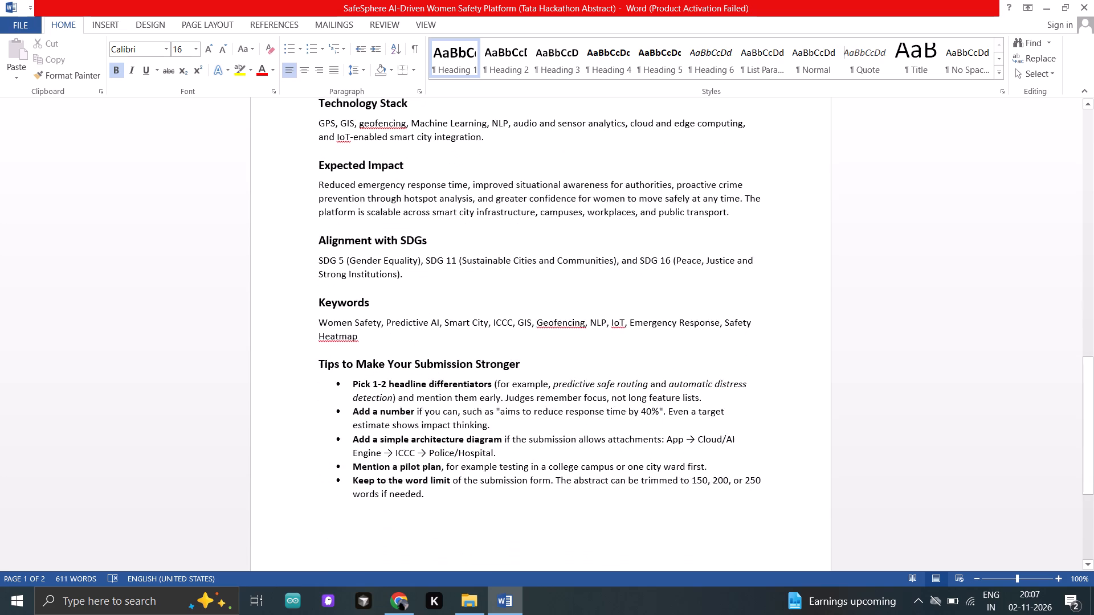
scroll(458, 260, "up", 8)
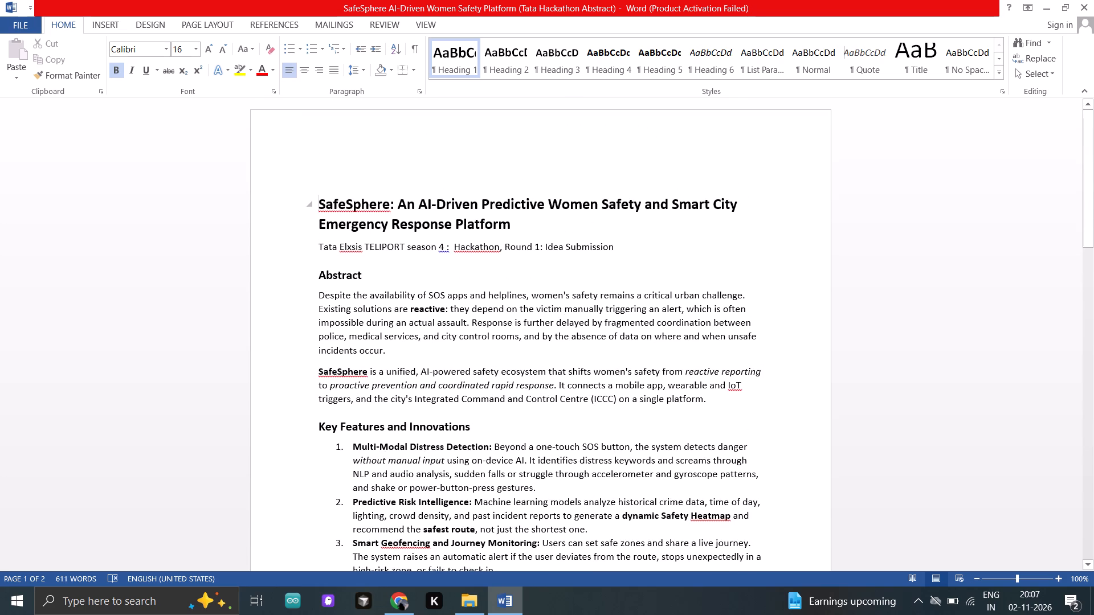
double_click(320, 203)
left_click(323, 209)
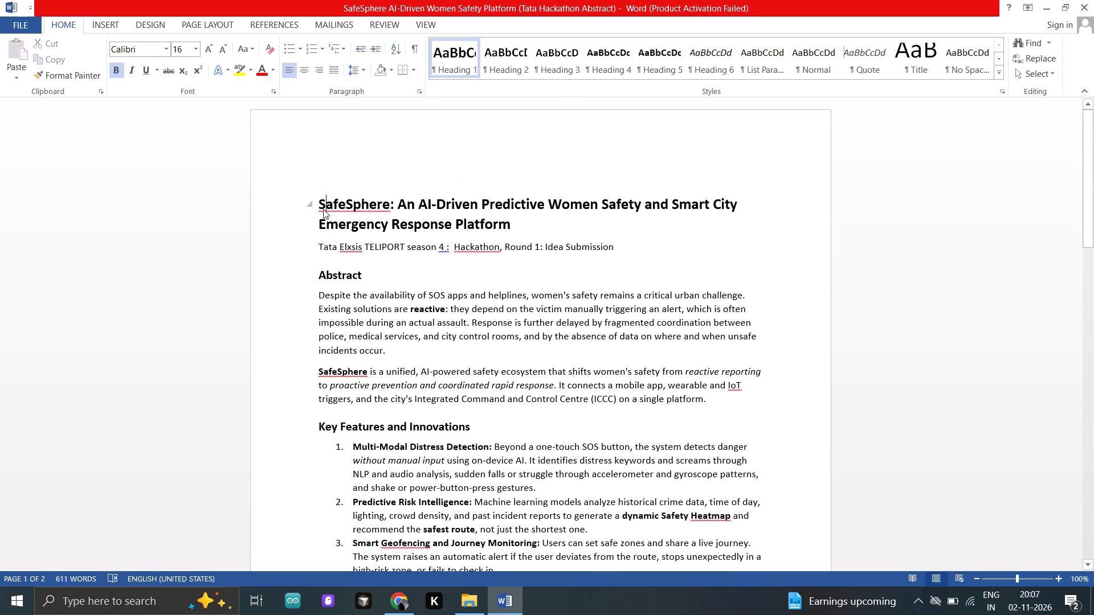
left_click(317, 199)
key("BackSpace")
key("BackSpace")
left_click_drag(305, 120, 369, 210)
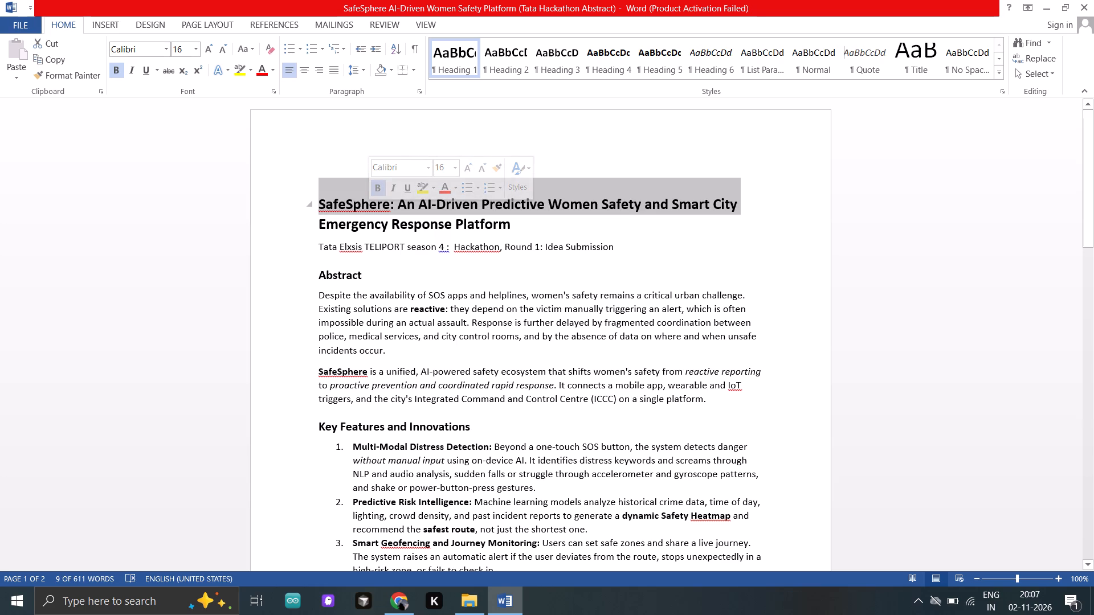
double_click(509, 227)
left_click_drag(509, 227, 378, 196)
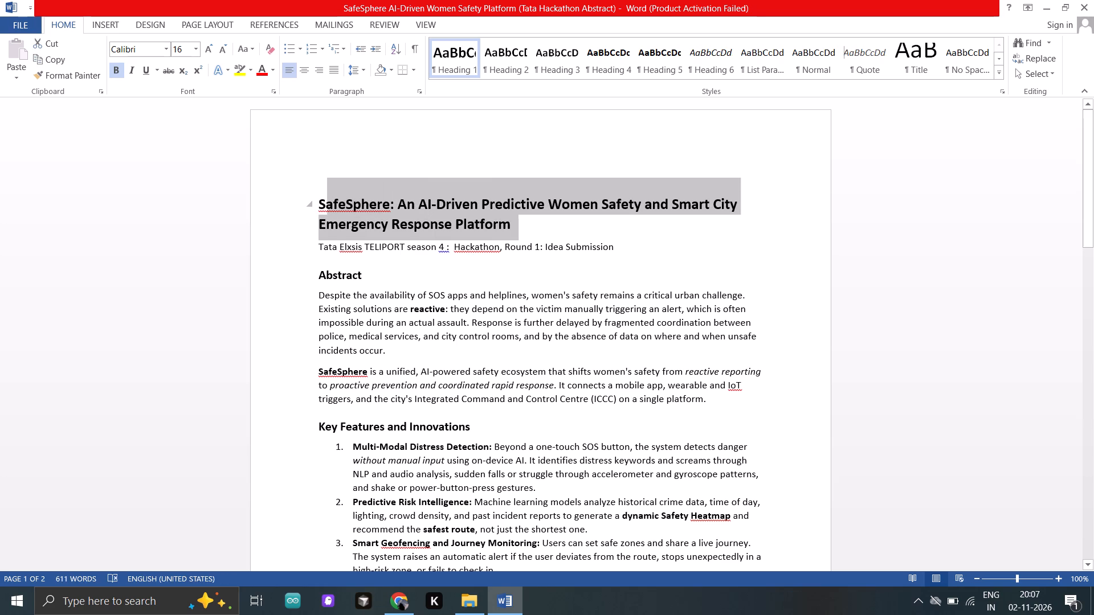
left_click_drag(378, 196, 331, 206)
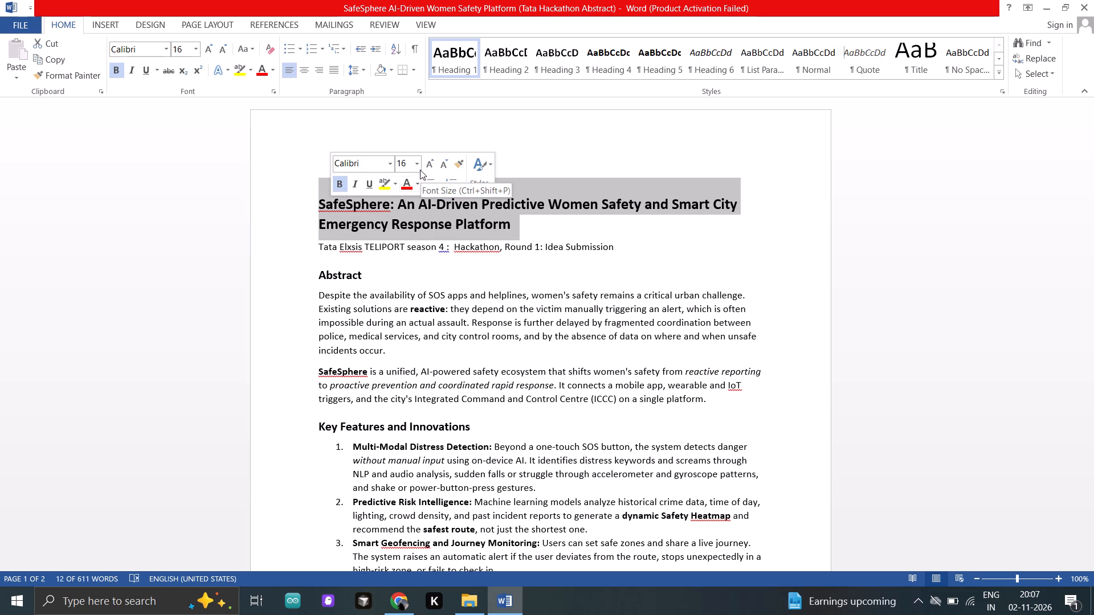
left_click(420, 166)
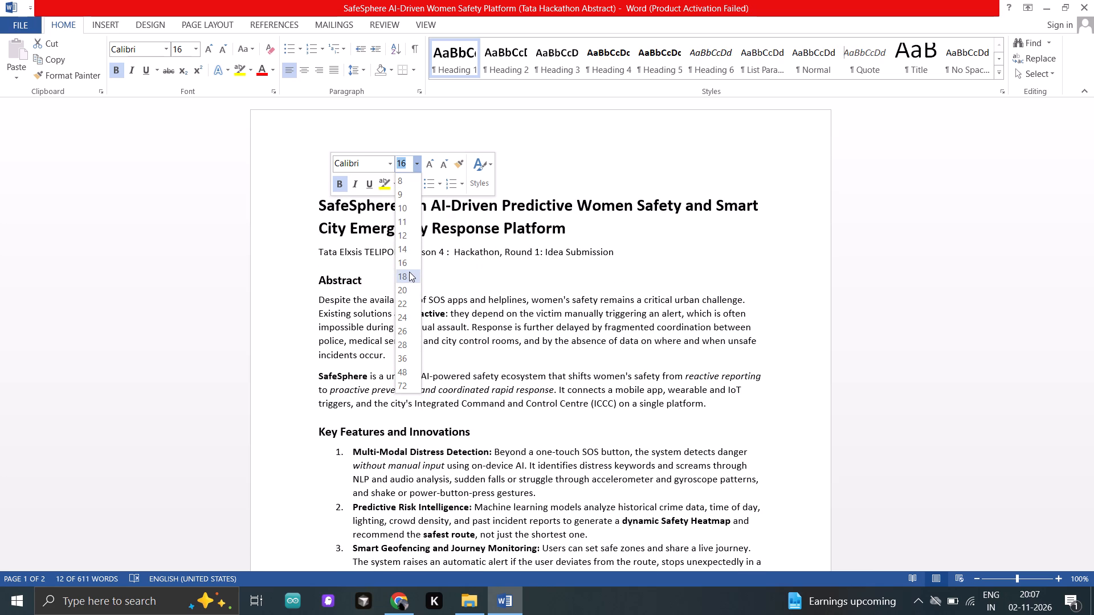
left_click(409, 272)
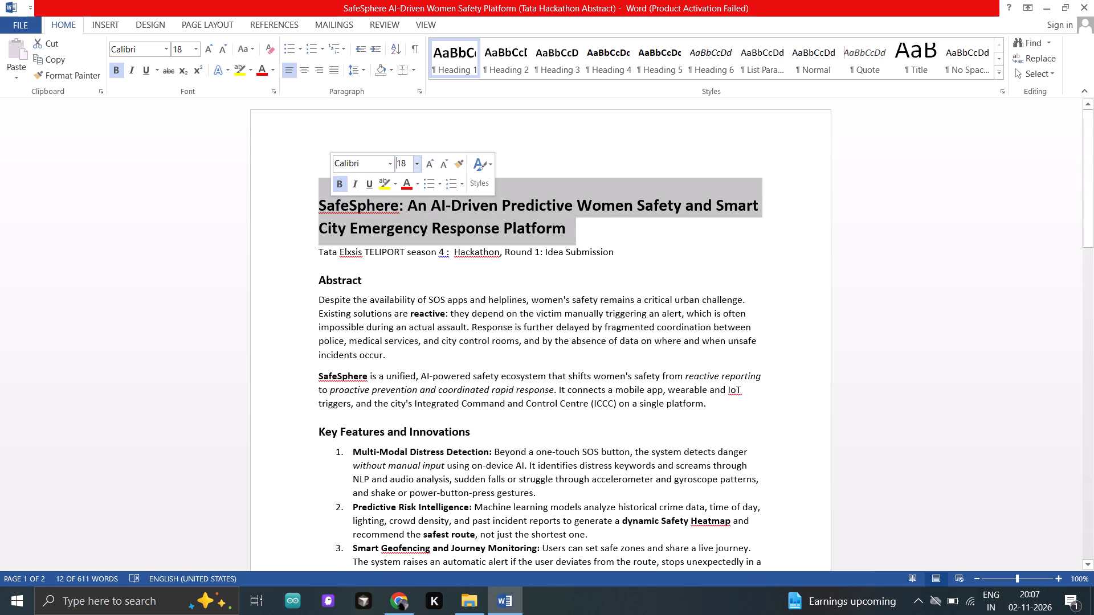
Set the font size of the Tata Elxsis TELIPORT hackathon line below the title to 14.
left_click_drag(320, 251, 770, 263)
left_click(854, 229)
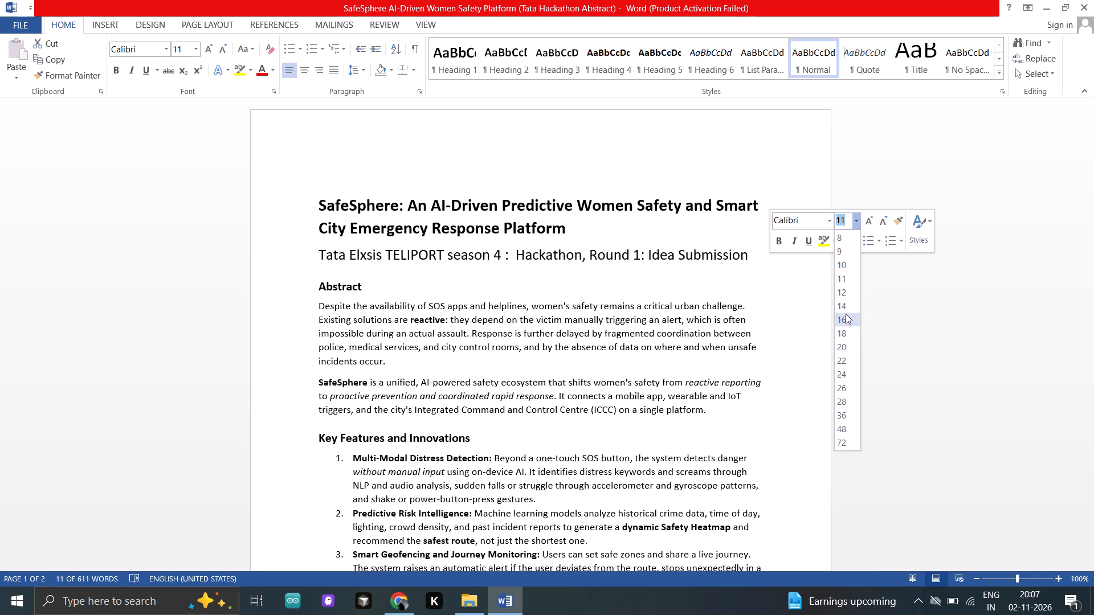
left_click(845, 311)
left_click(632, 265)
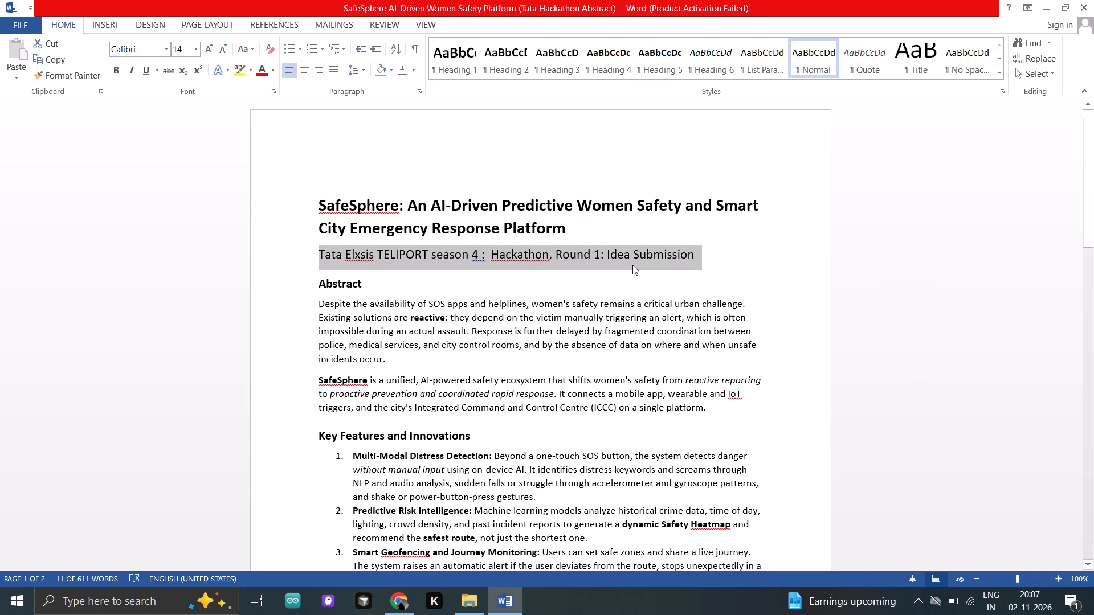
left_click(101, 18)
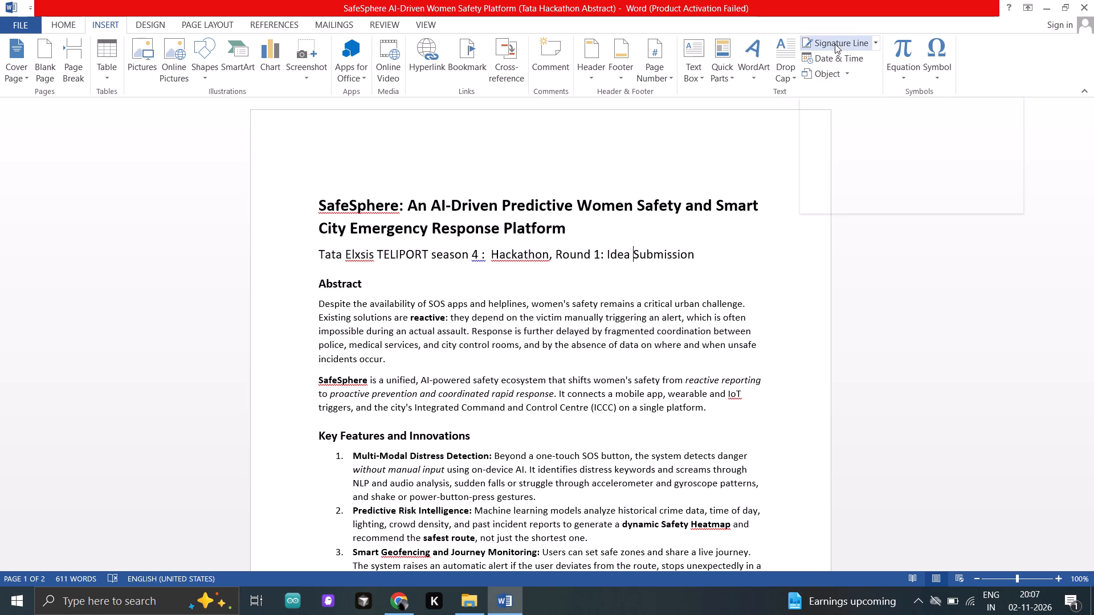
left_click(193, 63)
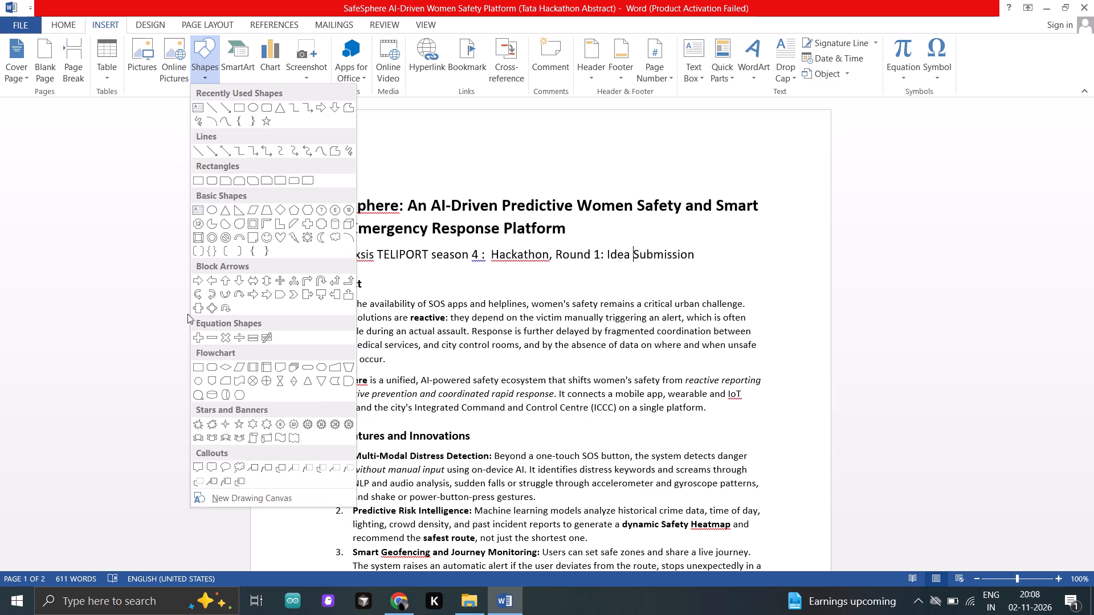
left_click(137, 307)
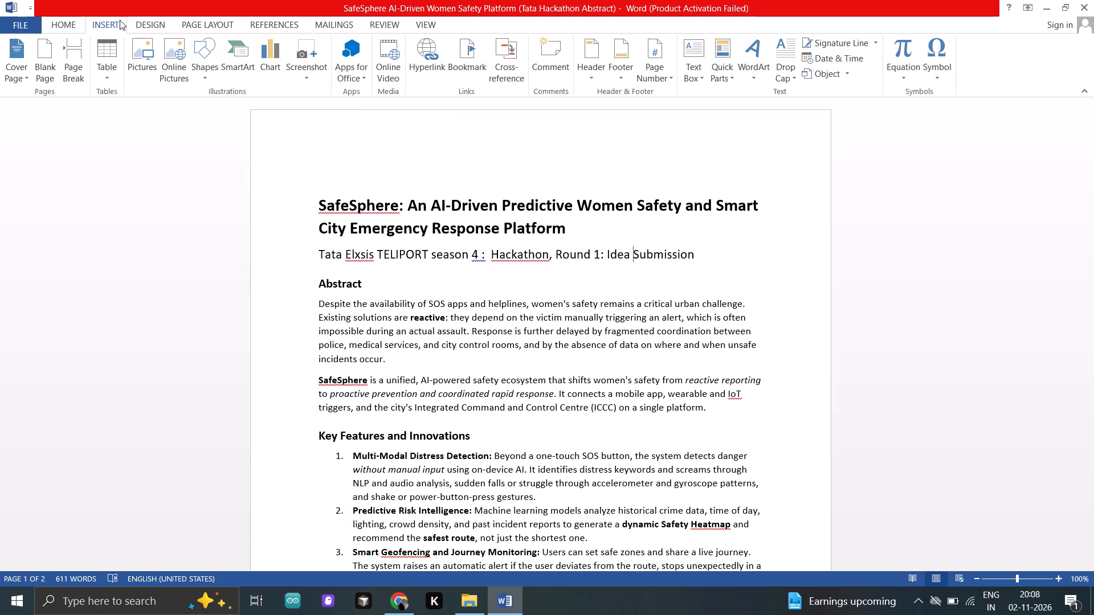
Apply the document style set that has an uppercase black title and blue headings, after trying the neighbouring blue-title set.
left_click(162, 23)
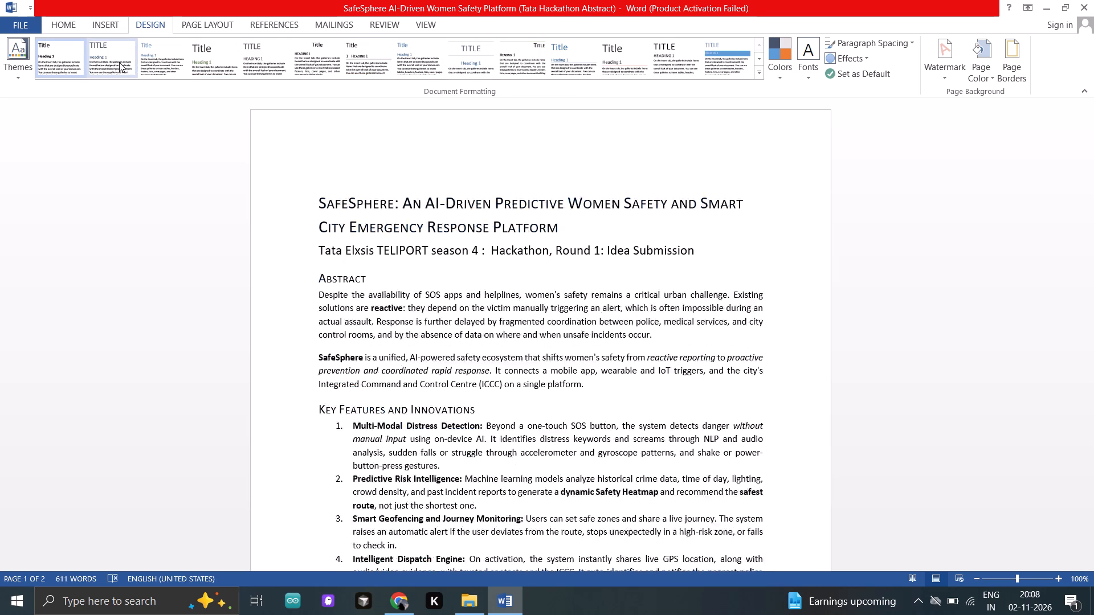
left_click(123, 71)
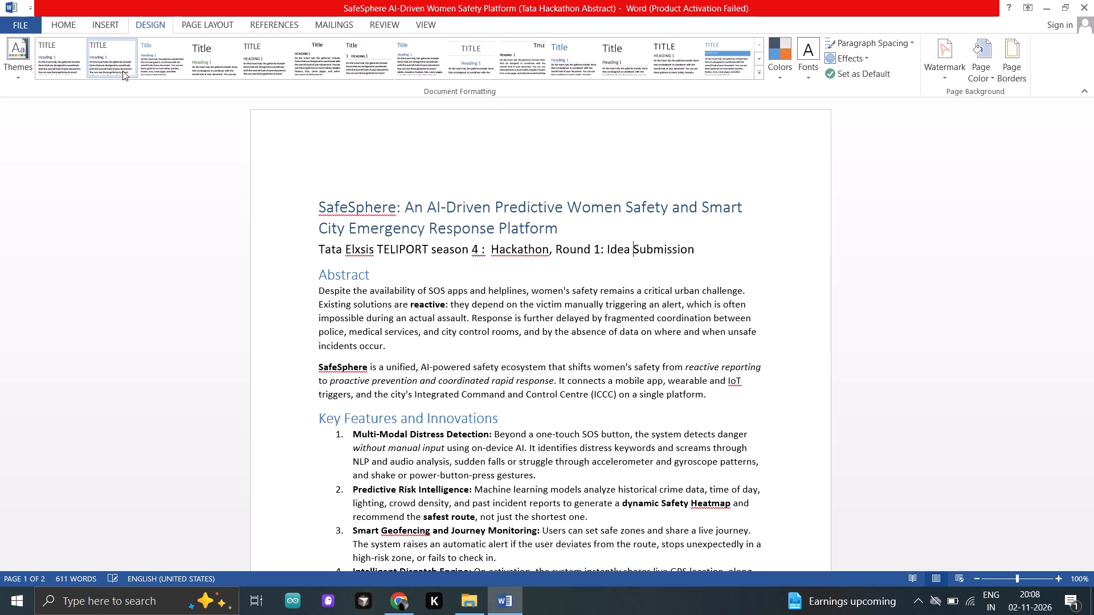
left_click(149, 65)
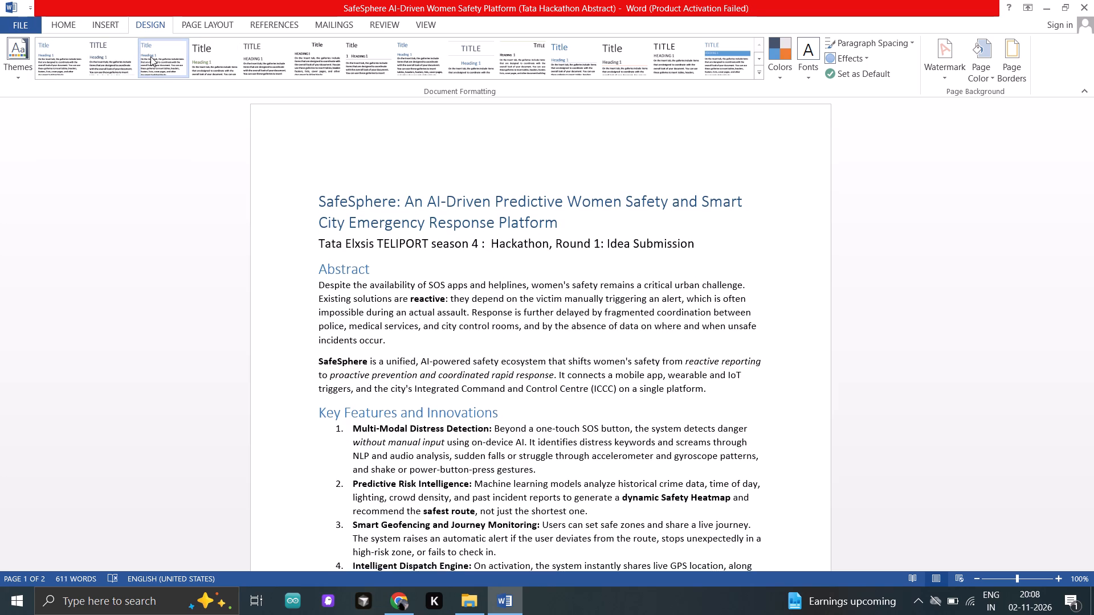
left_click(123, 58)
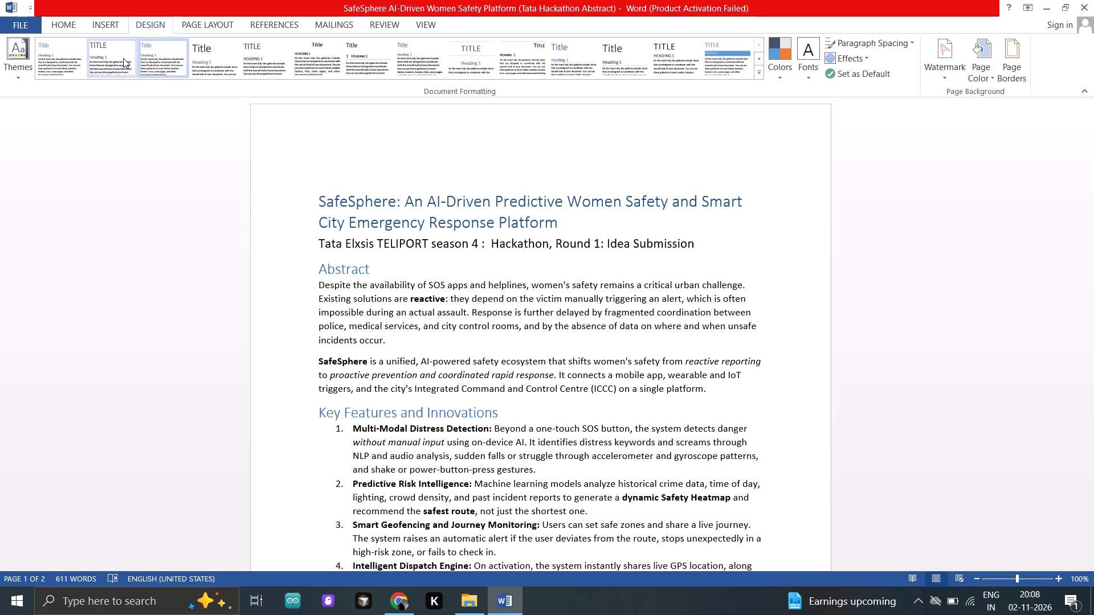
Change the font colour of the full two-line SafeSphere title heading to black.
left_click(318, 214)
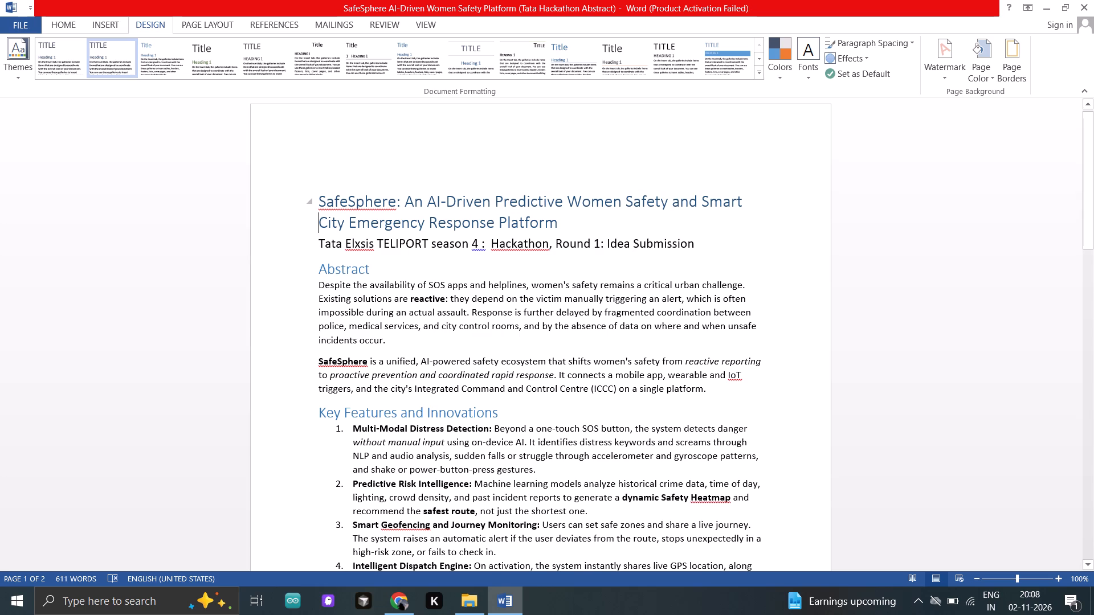
left_click(68, 27)
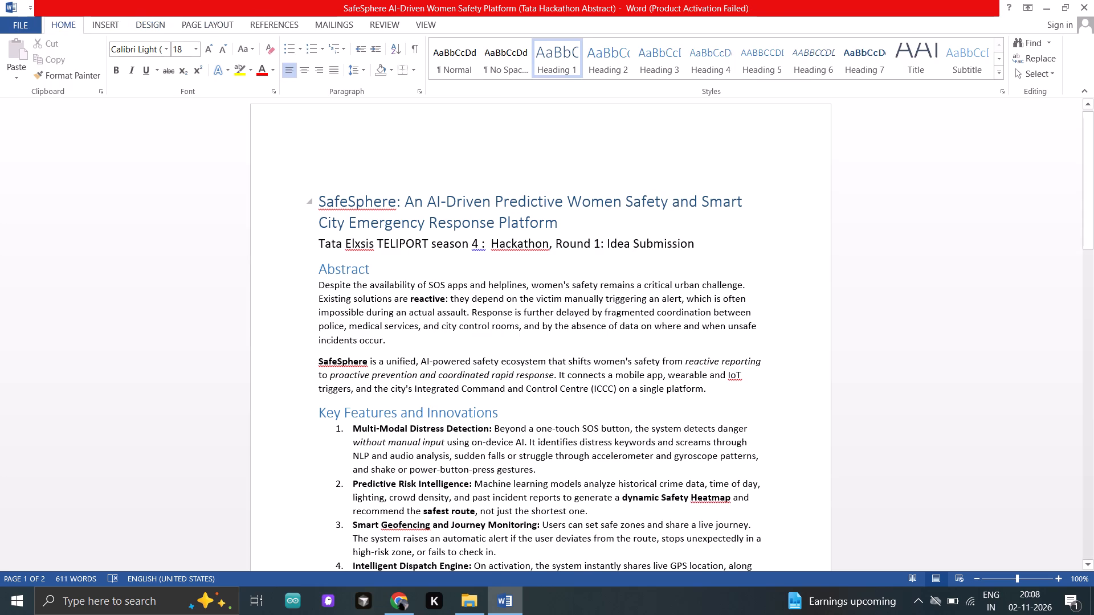
left_click_drag(321, 198, 491, 230)
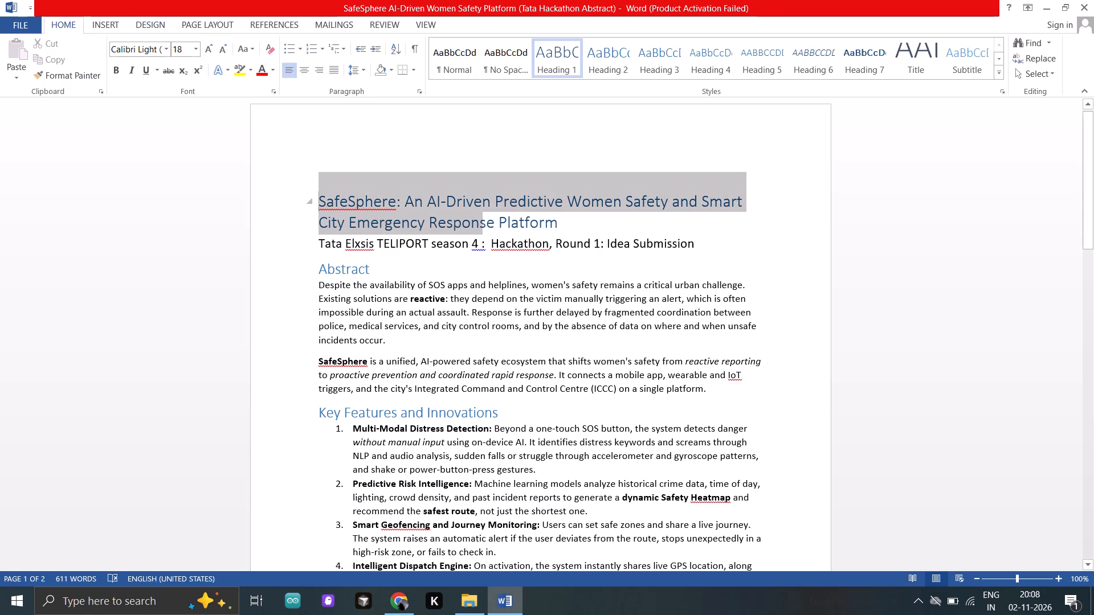
left_click_drag(491, 230, 575, 222)
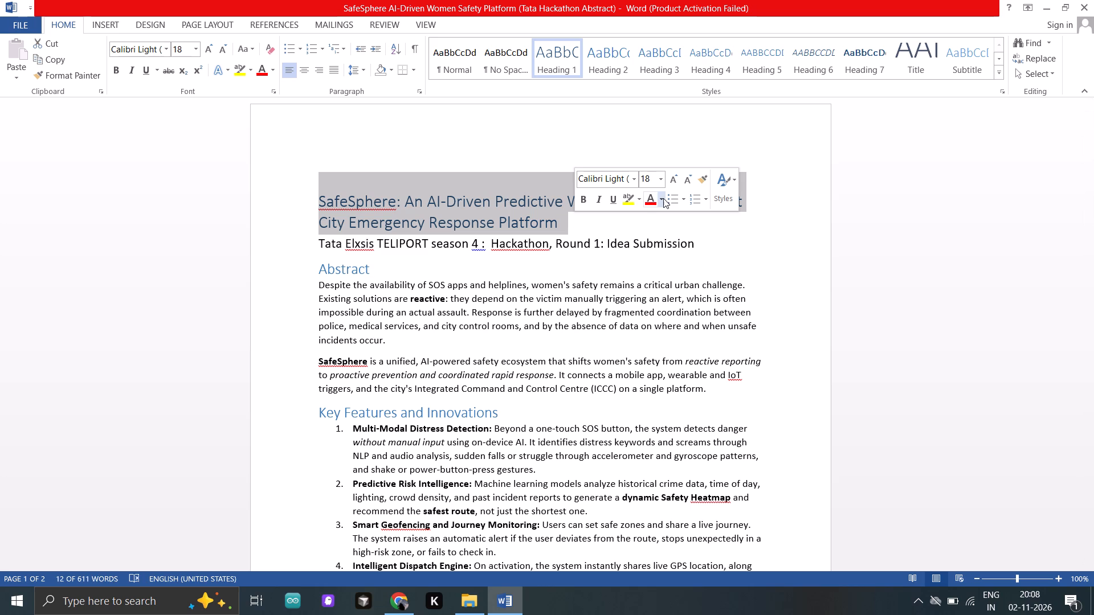
left_click(659, 199)
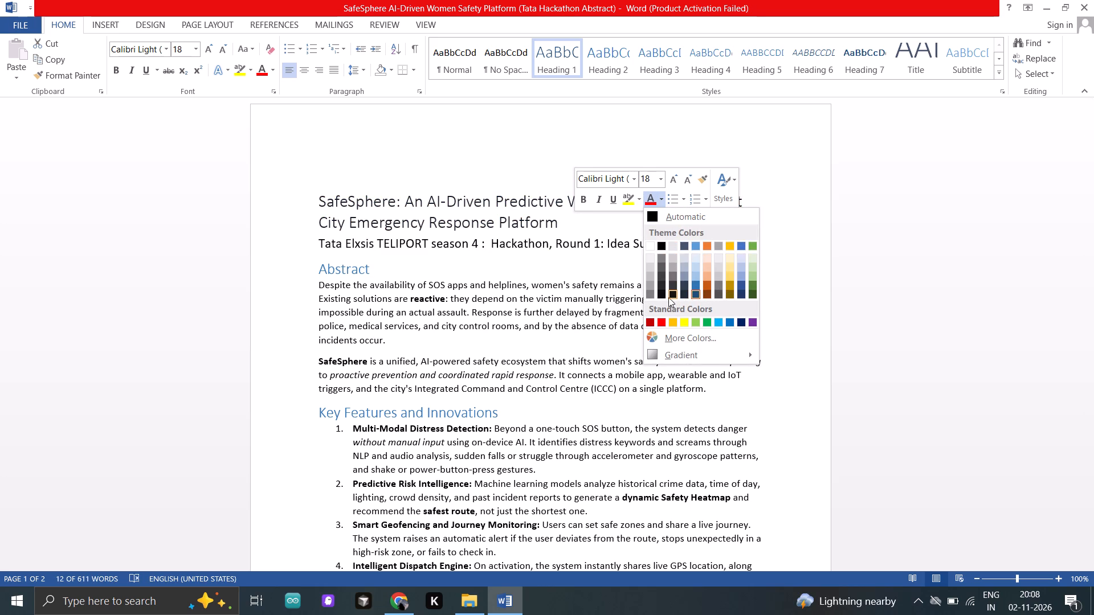
left_click(664, 297)
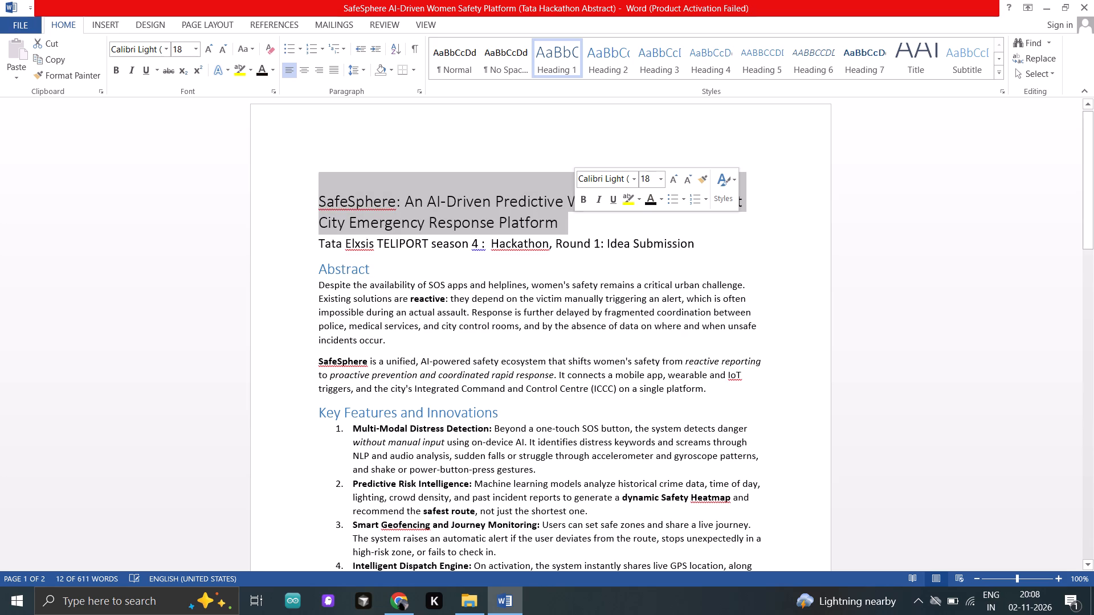
left_click(521, 214)
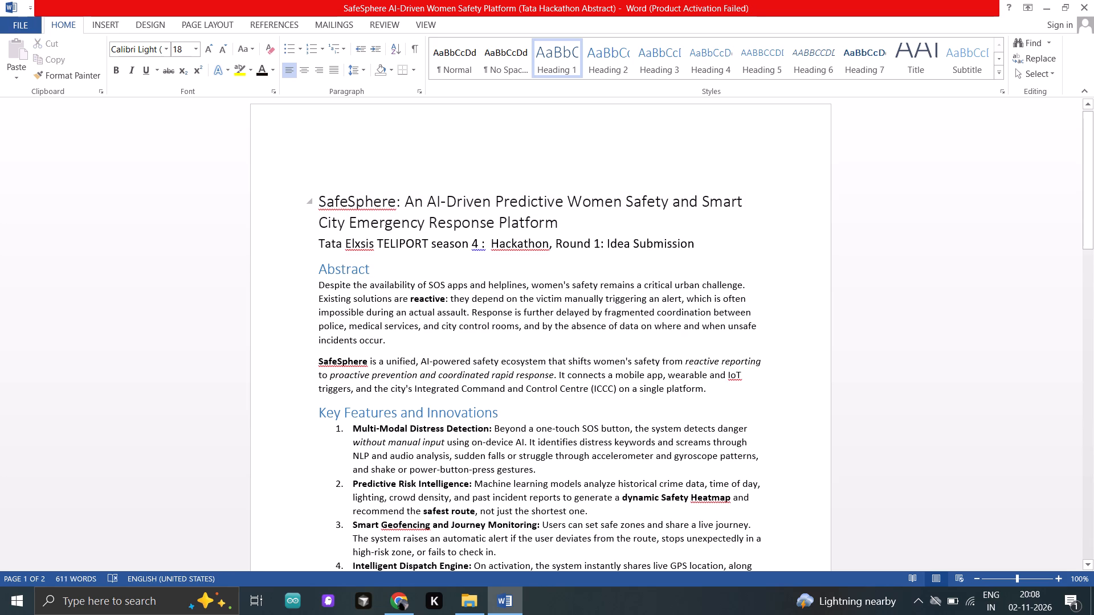
Make the full two-line SafeSphere title heading bold.
left_click_drag(321, 201, 562, 224)
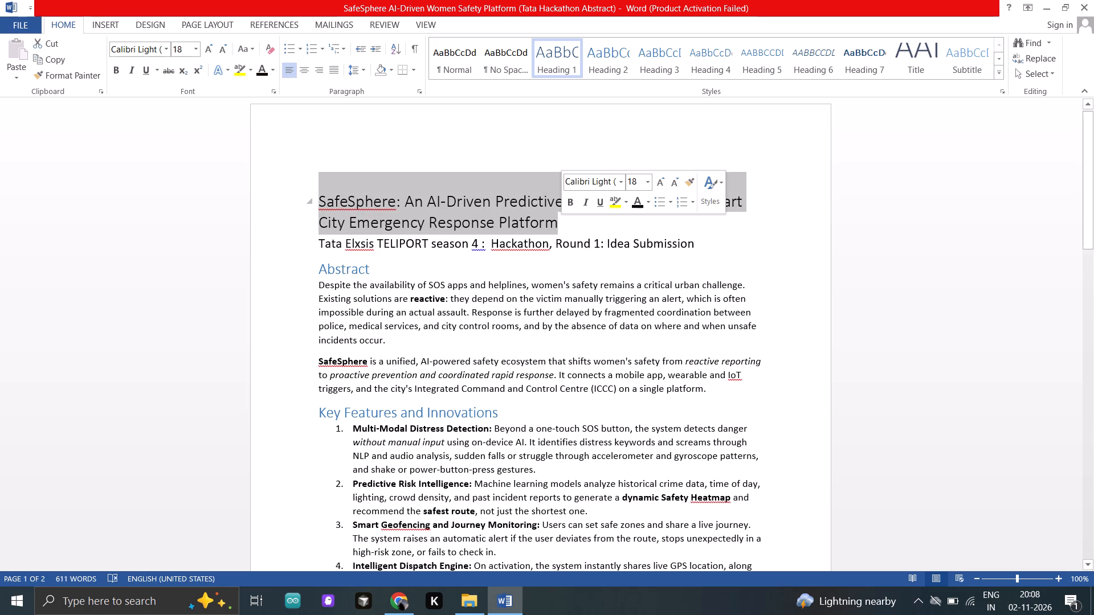
left_click(572, 211)
left_click(569, 199)
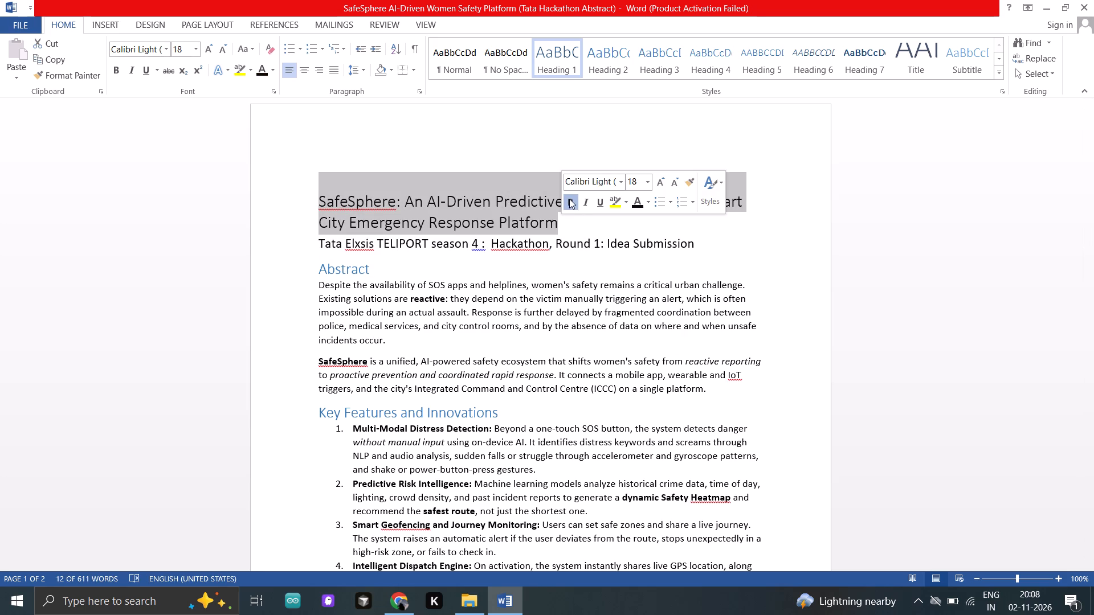
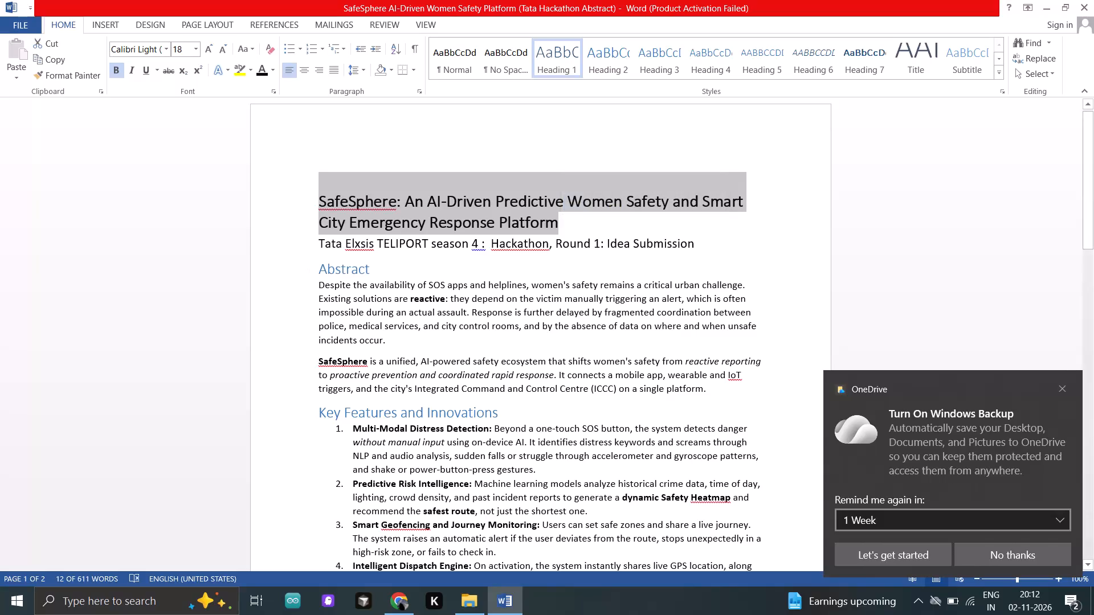
Dismiss the OneDrive Windows Backup reminder and deselect the title.
left_click(1058, 386)
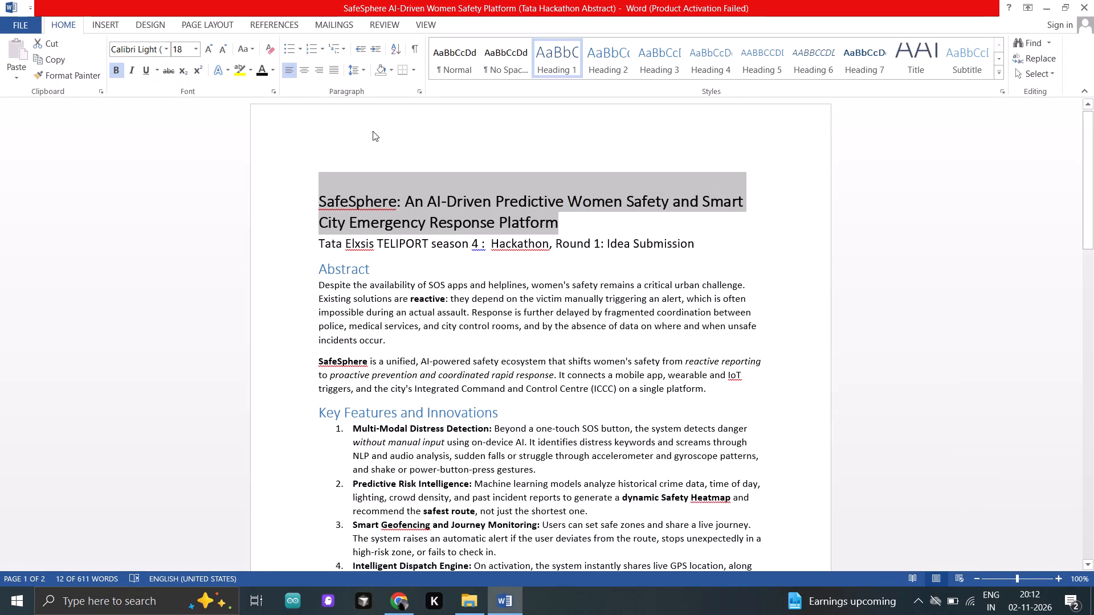
left_click(541, 223)
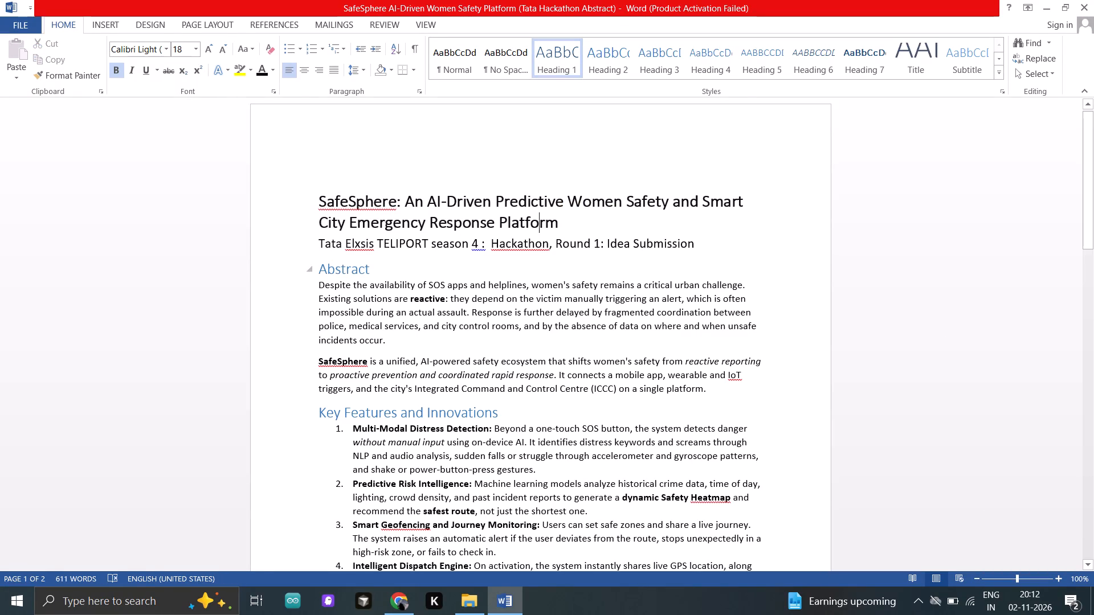
Set the font size of the first paragraph under the Abstract heading to 12.
left_click(320, 270)
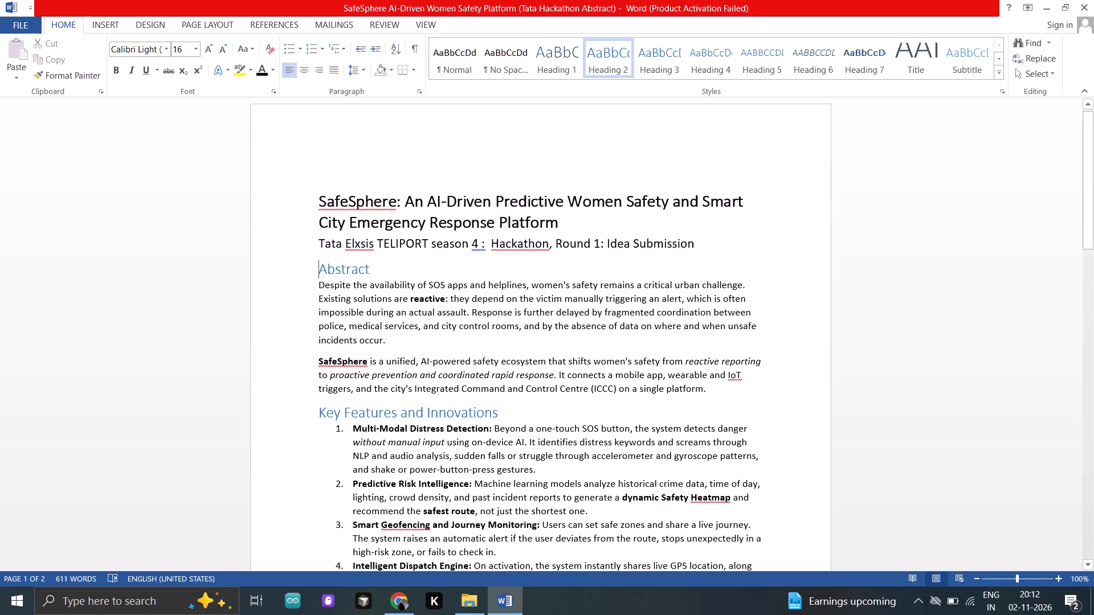
left_click_drag(323, 284, 509, 334)
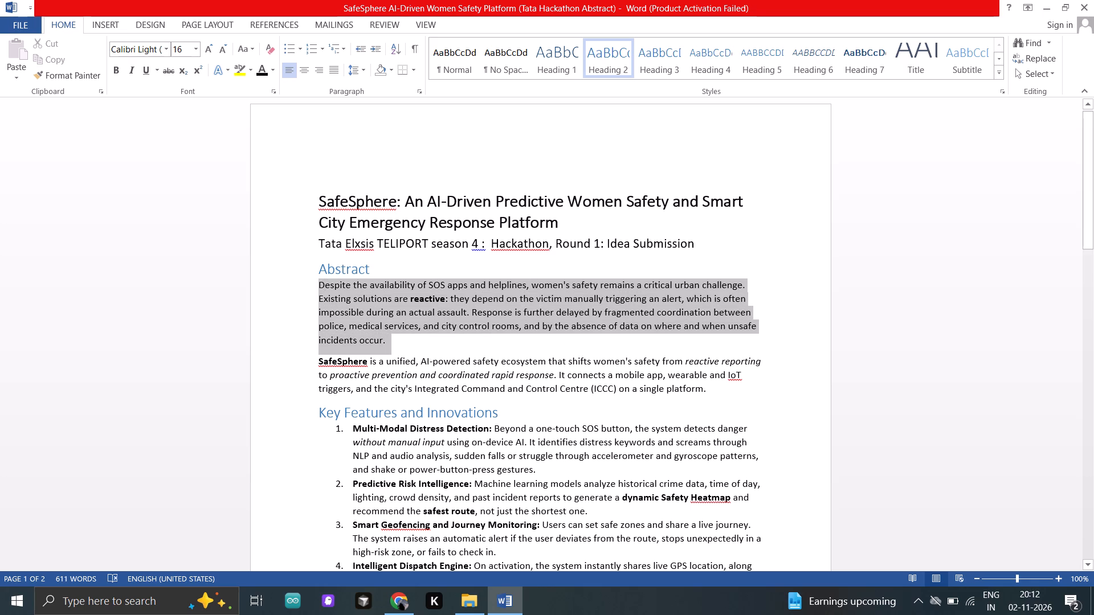
left_click_drag(509, 334, 509, 334)
left_click(591, 297)
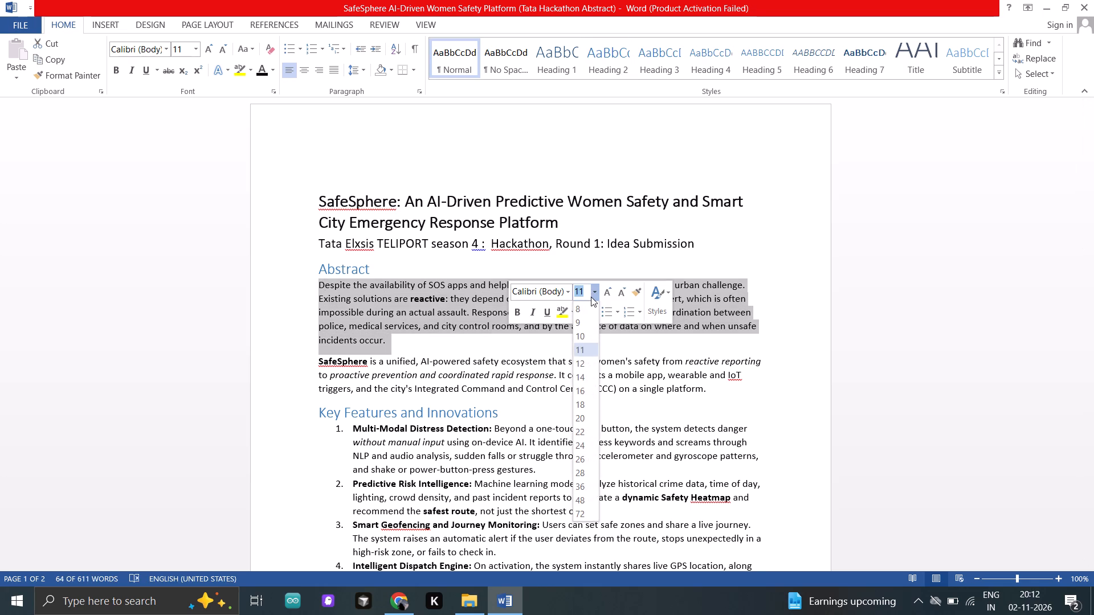
left_click(583, 362)
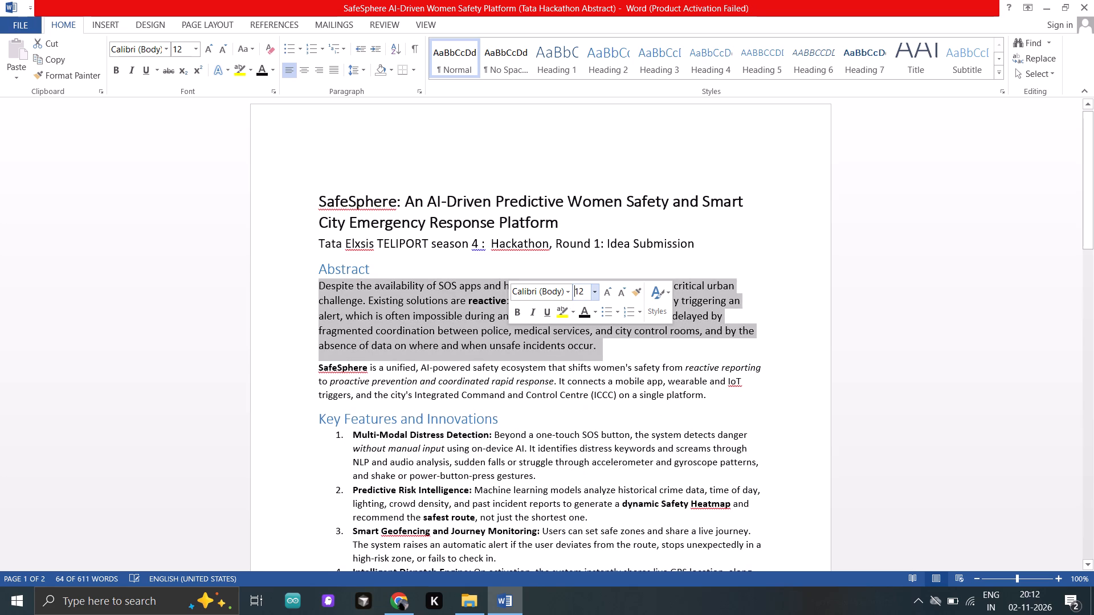
Add a space and a colon after the word Abstract in its heading.
left_click(383, 268)
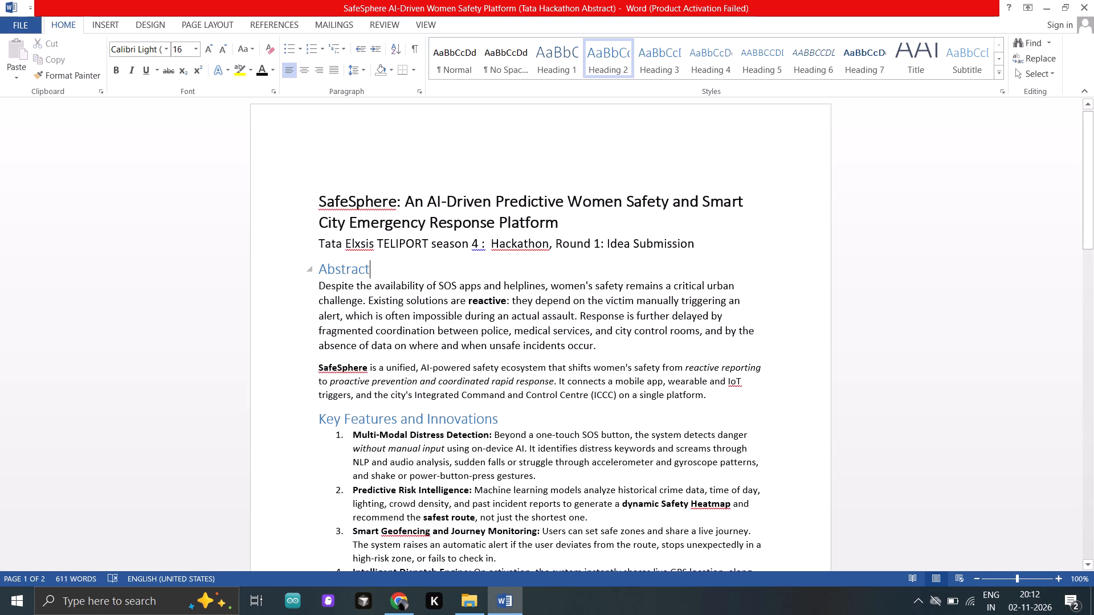
key("shift+colon")
key("Left")
key("space")
Draw a text box about 19.01 cm wide and 2.65 cm high in the blank area above the SafeSphere title.
left_click(365, 132)
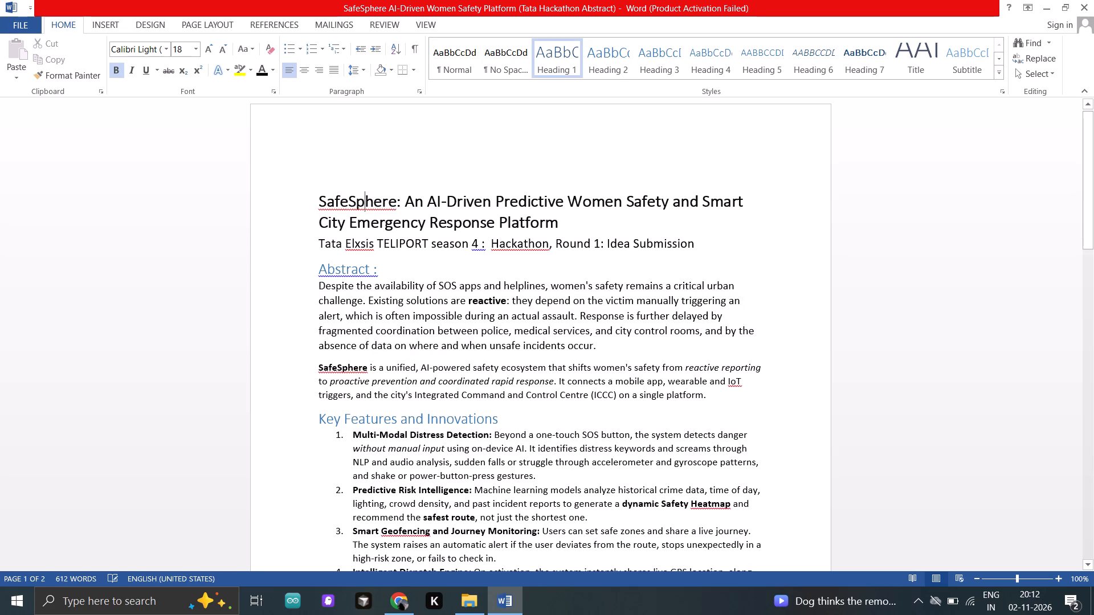
left_click(113, 30)
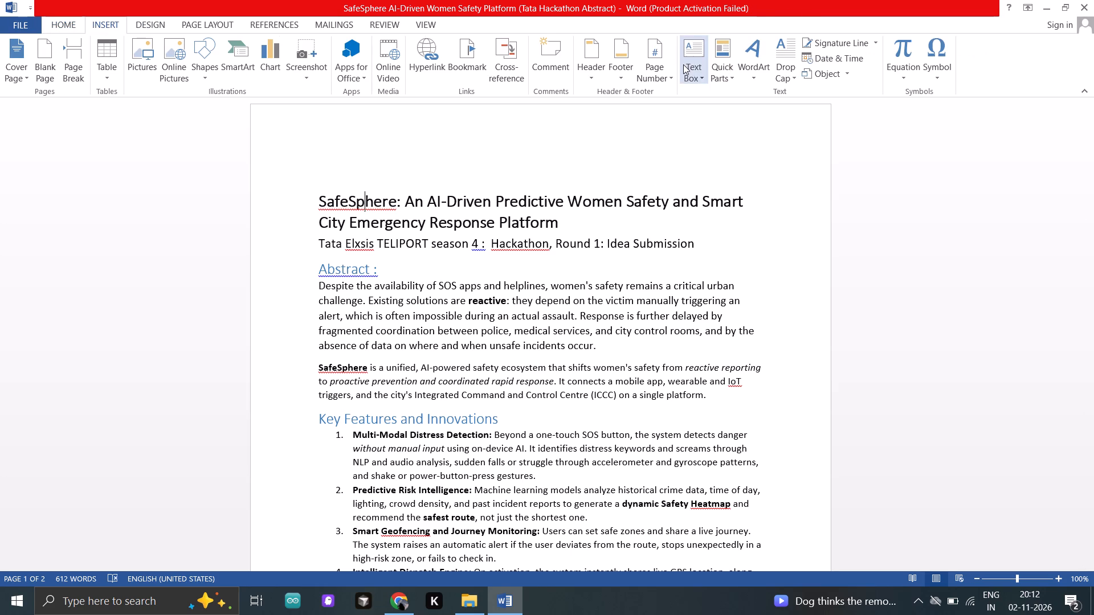
left_click(683, 64)
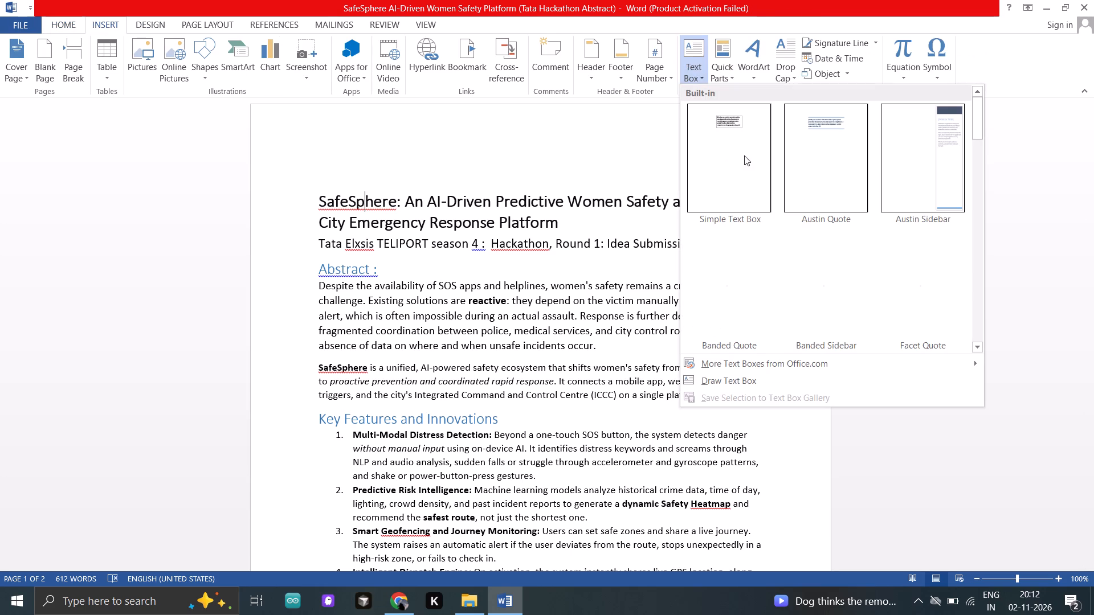
left_click(735, 378)
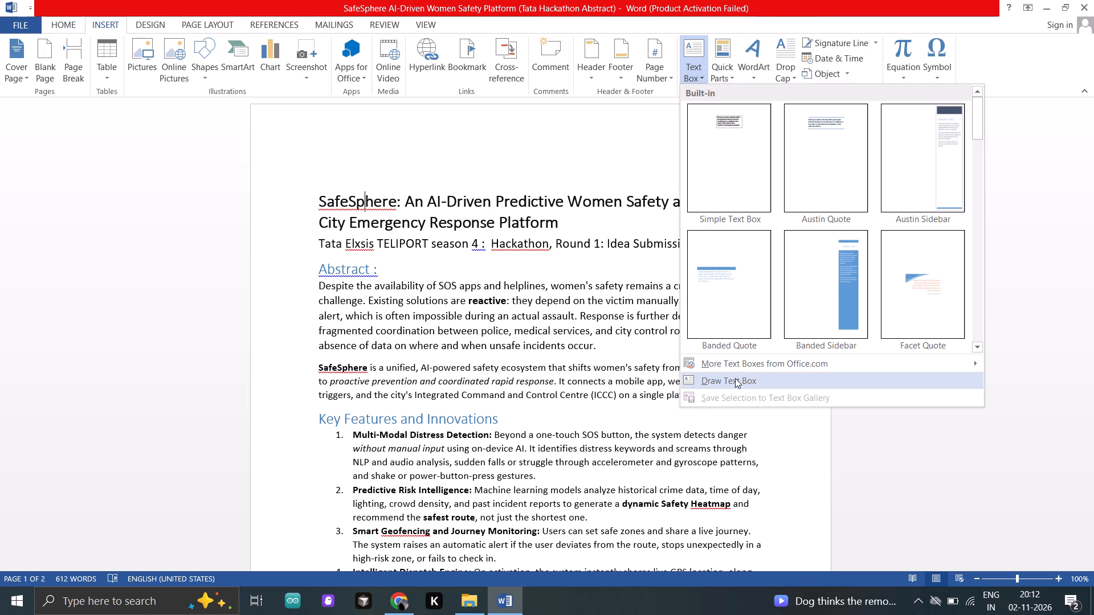
left_click_drag(292, 112, 365, 126)
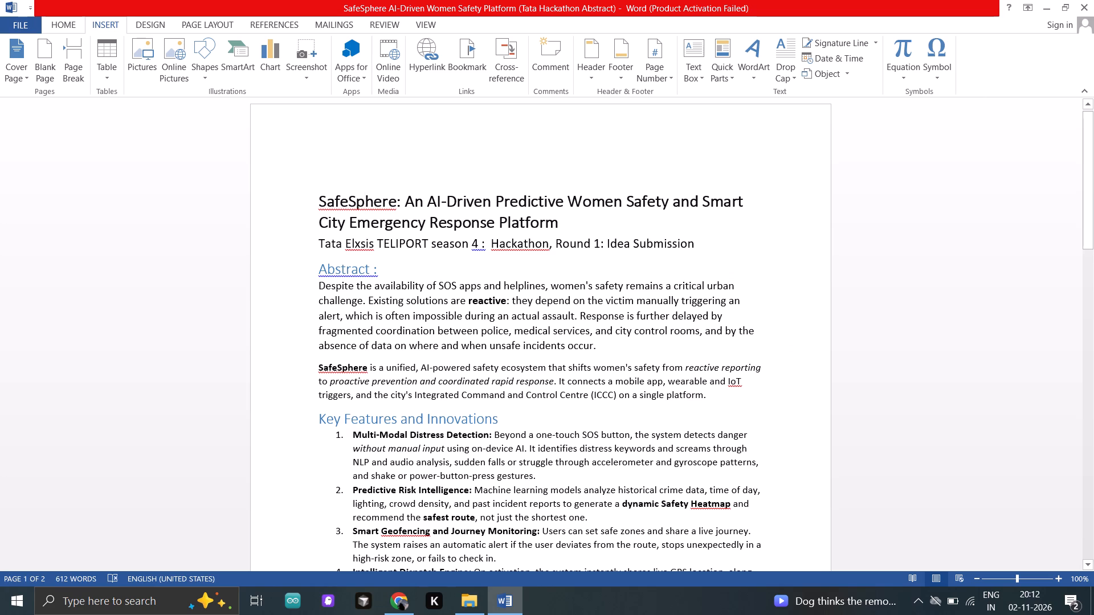
left_click_drag(365, 126, 803, 188)
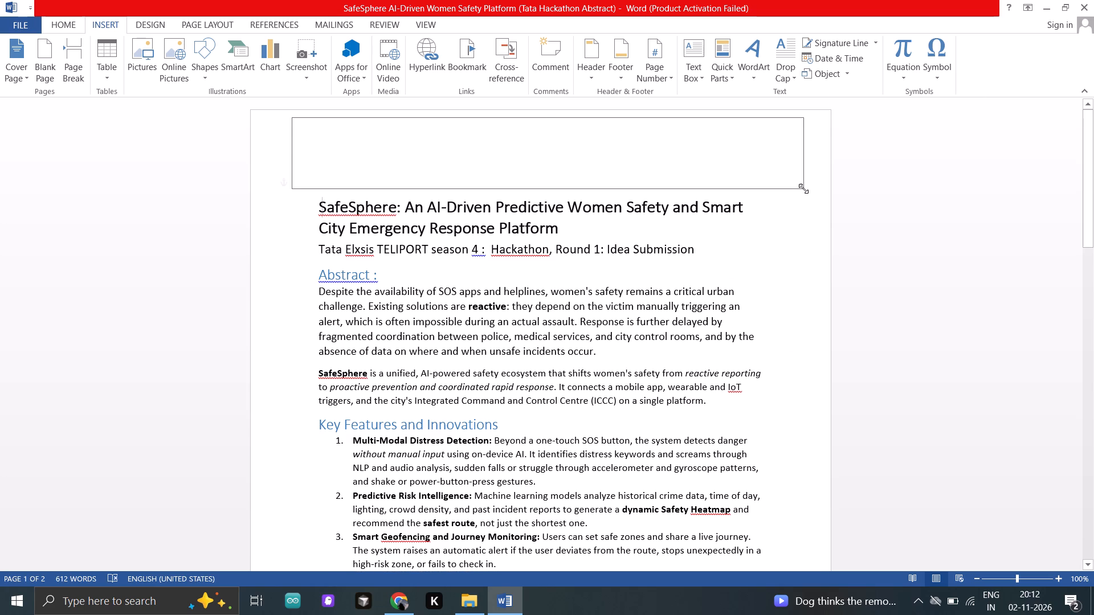
left_click(555, 166)
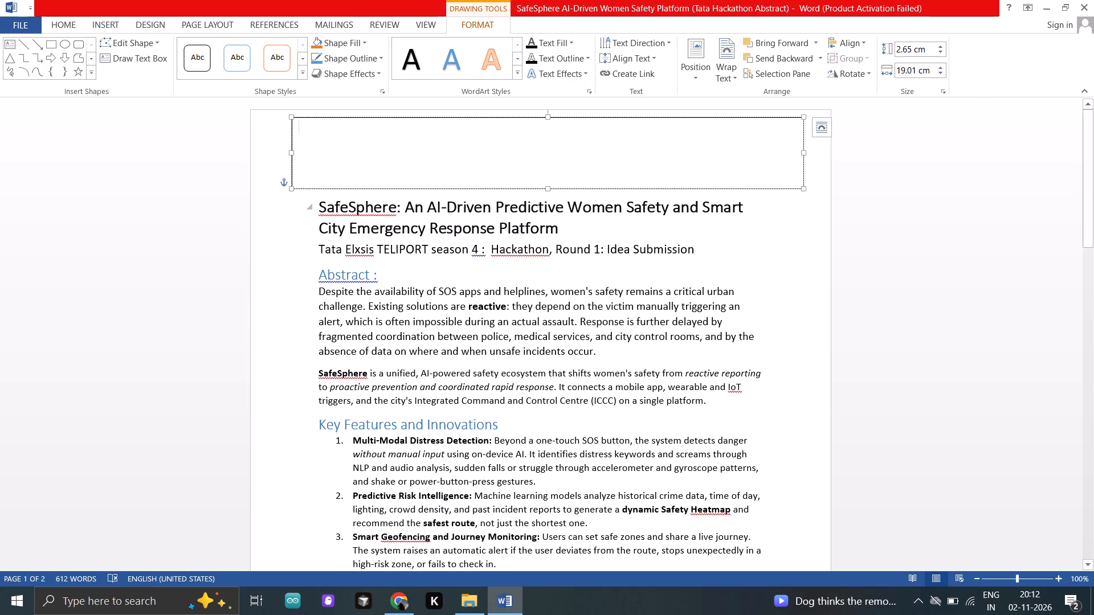
Move the two-line SafeSphere title into the text box by copying it there and deleting the original heading text.
left_click_drag(321, 207, 554, 235)
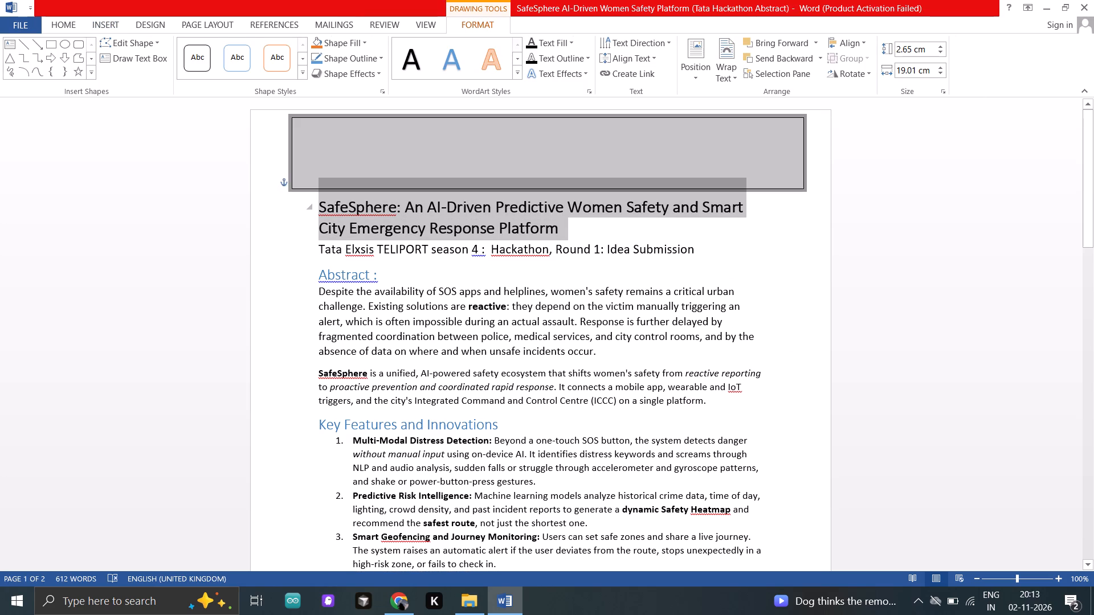
left_click_drag(554, 235, 552, 230)
key("ctrl+c")
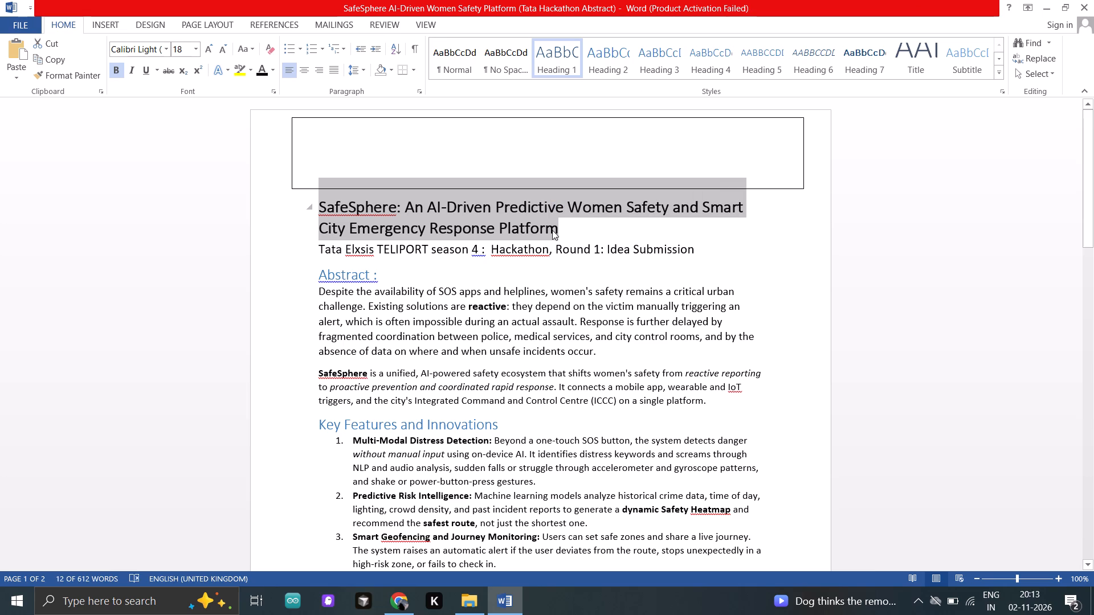
left_click(349, 150)
key("ctrl+v")
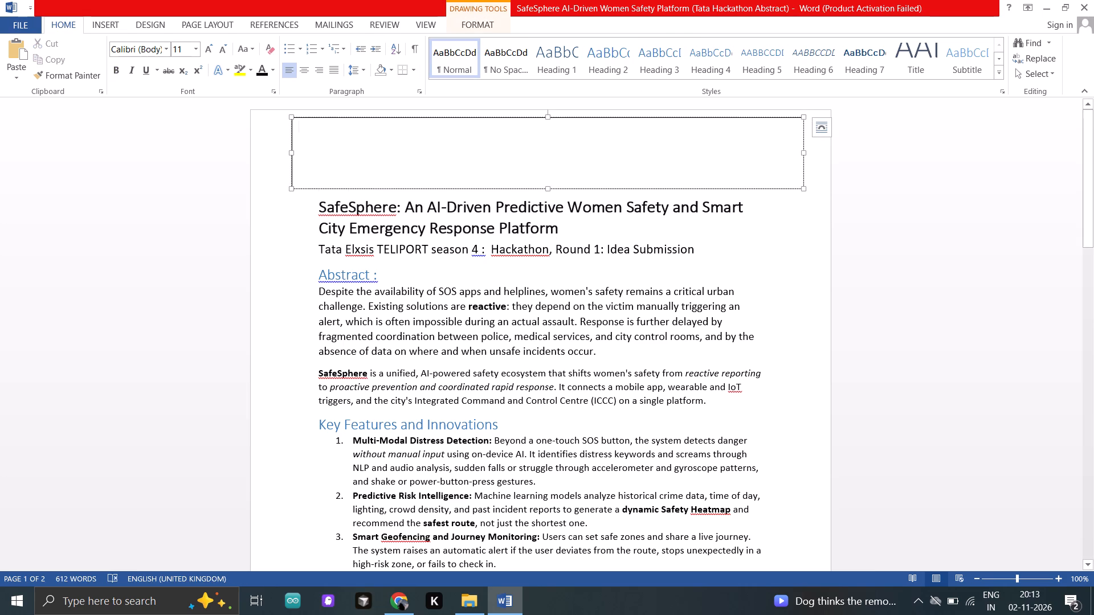
left_click_drag(320, 206, 562, 236)
key("BackSpace")
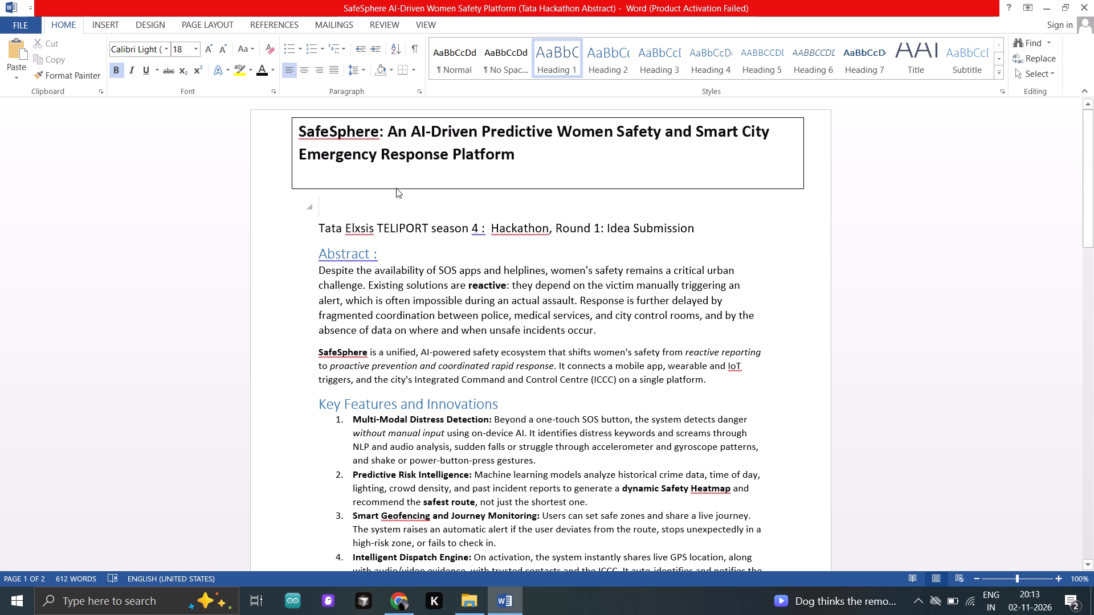
Move the title text box down so it sits just above the Tata Elxsis TELIPORT line.
left_click_drag(405, 184, 512, 188)
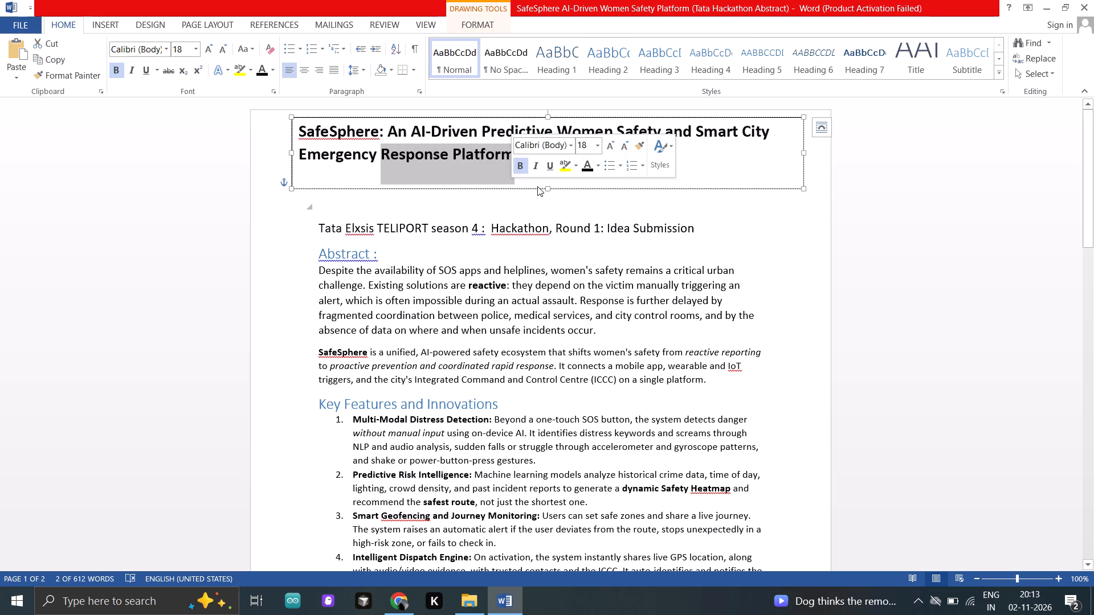
left_click(545, 187)
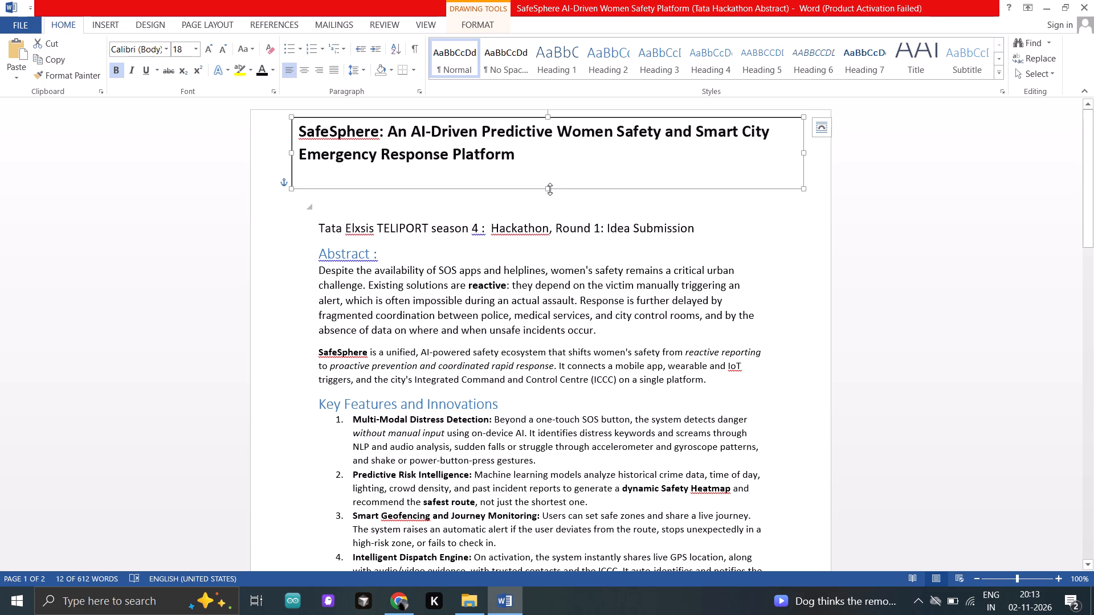
left_click_drag(561, 189, 565, 211)
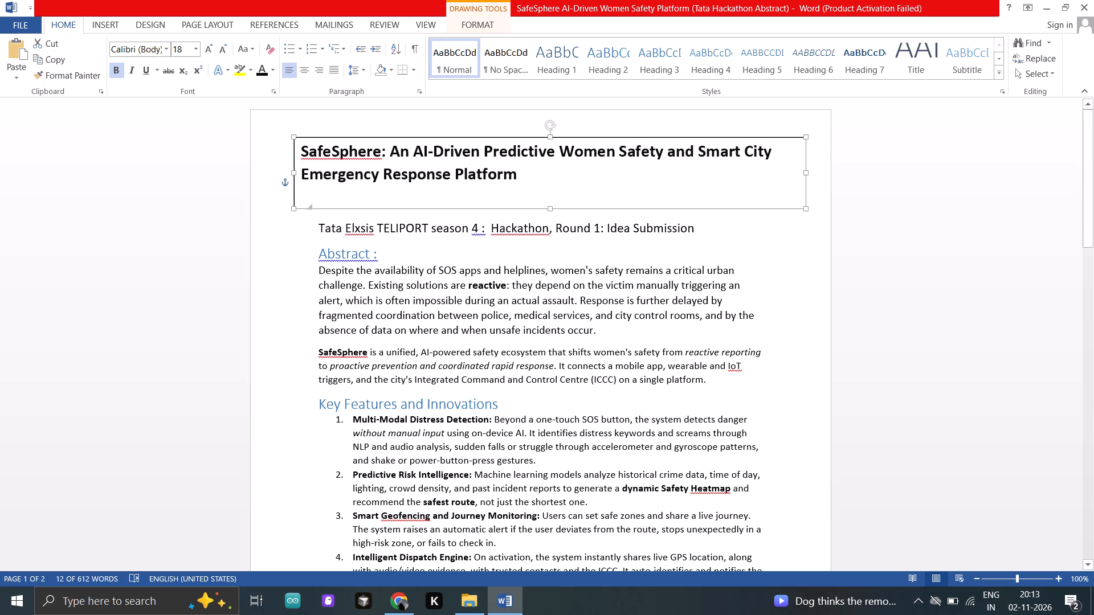
left_click_drag(565, 211, 569, 215)
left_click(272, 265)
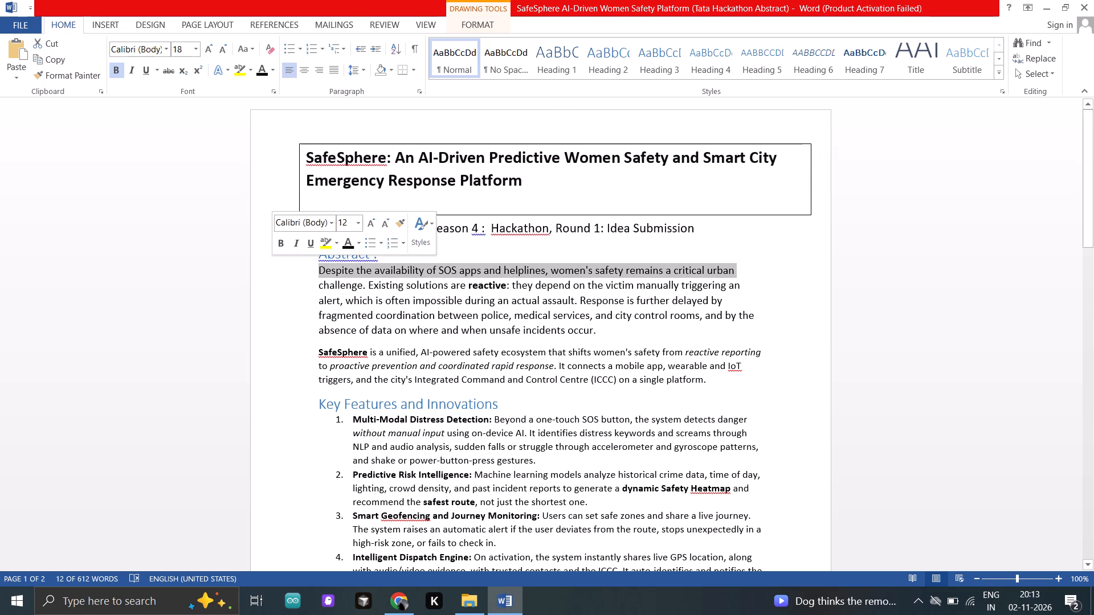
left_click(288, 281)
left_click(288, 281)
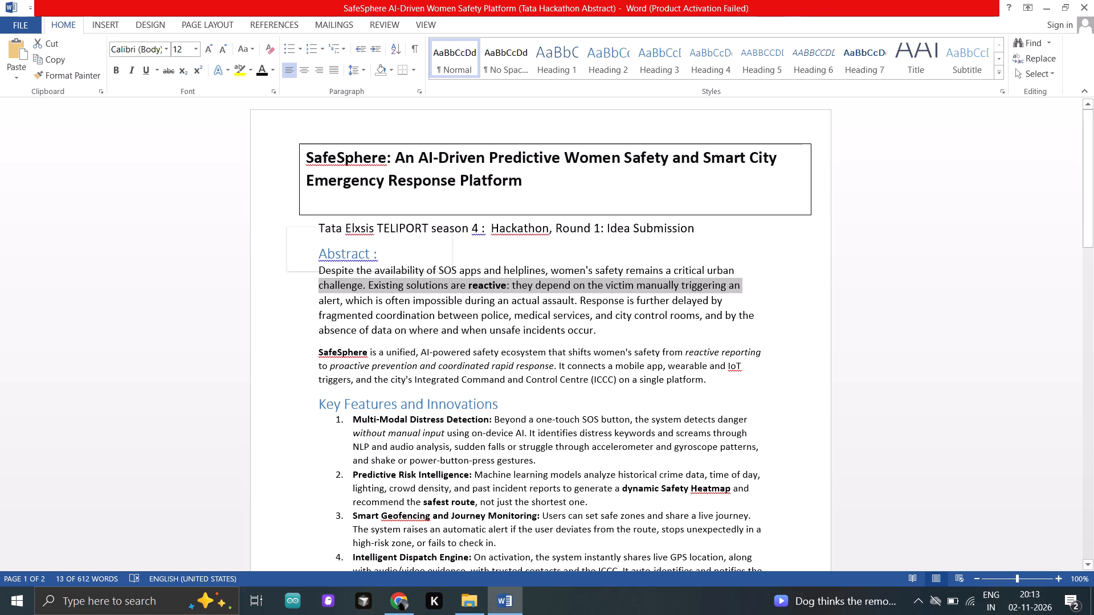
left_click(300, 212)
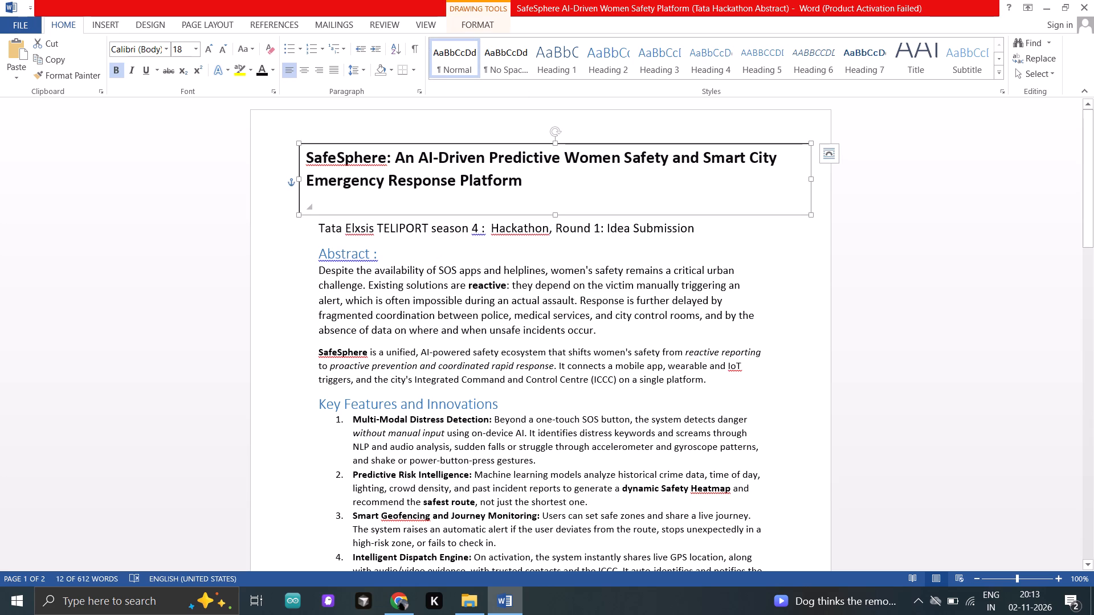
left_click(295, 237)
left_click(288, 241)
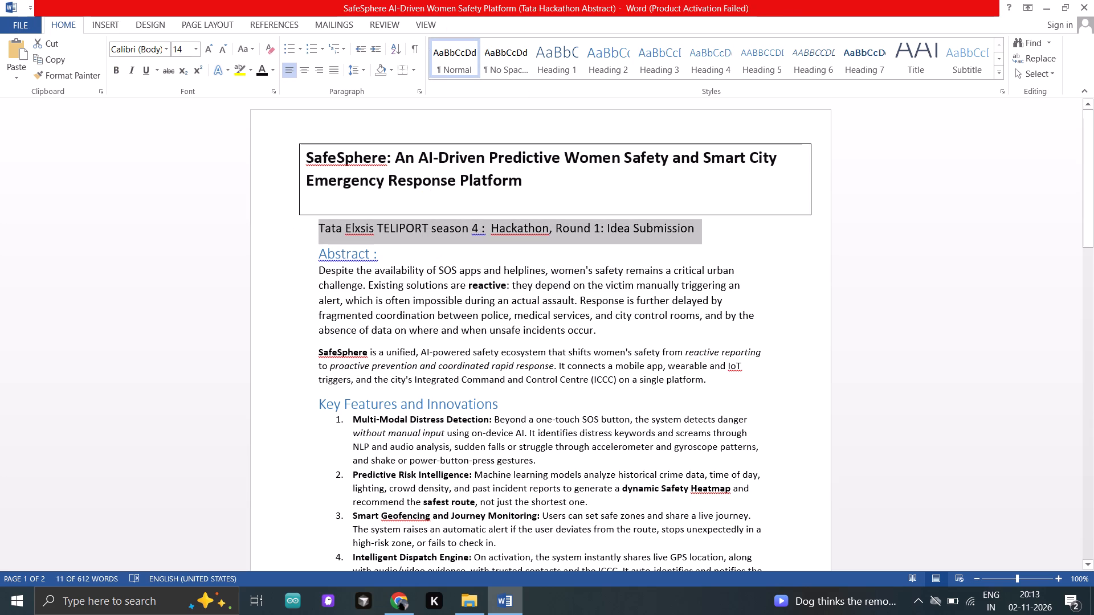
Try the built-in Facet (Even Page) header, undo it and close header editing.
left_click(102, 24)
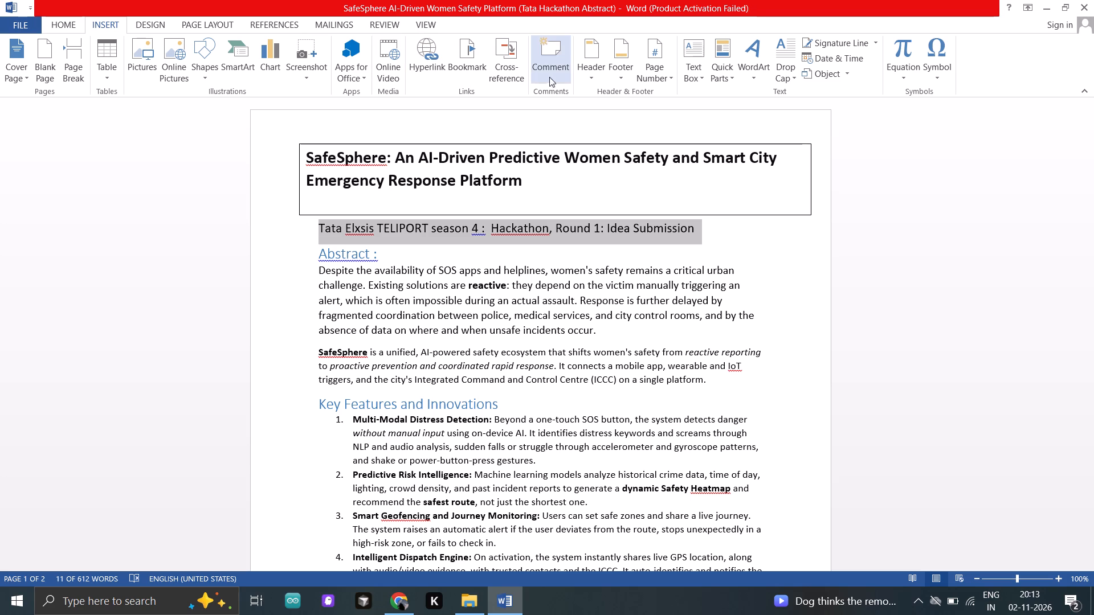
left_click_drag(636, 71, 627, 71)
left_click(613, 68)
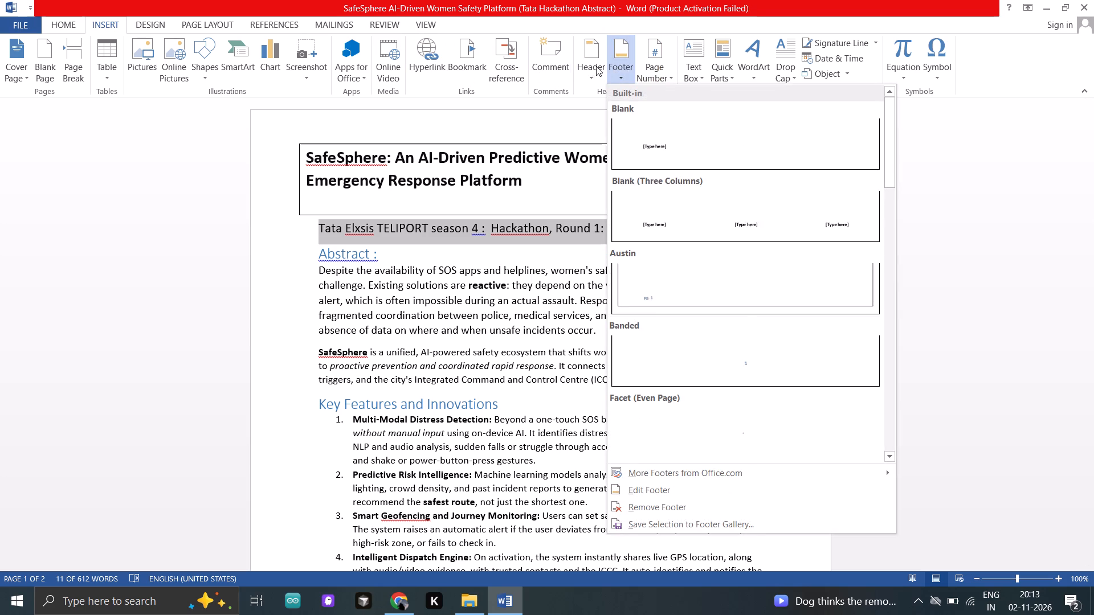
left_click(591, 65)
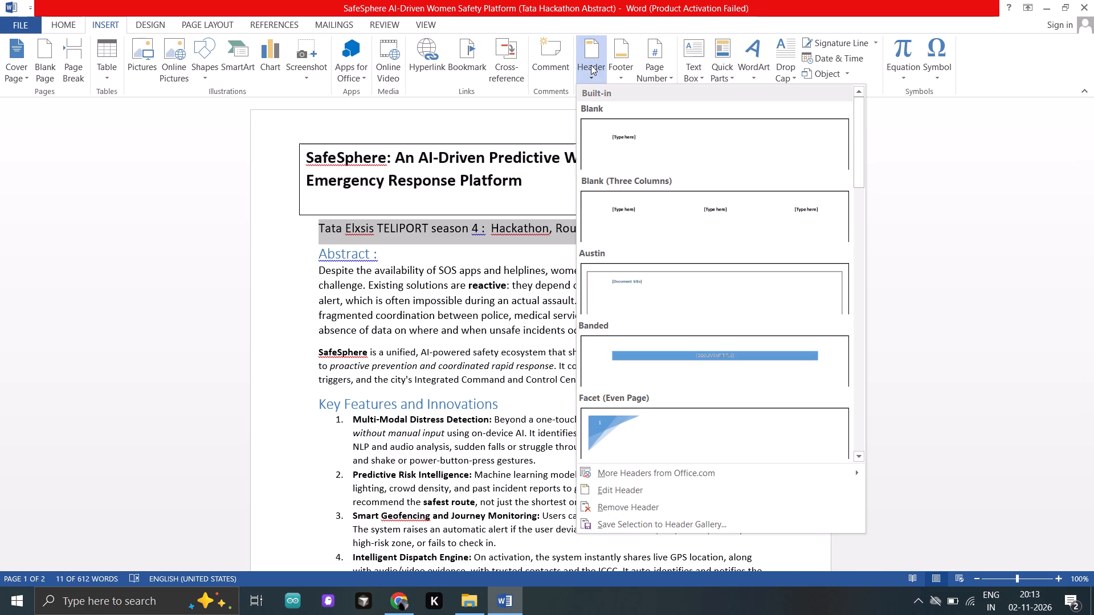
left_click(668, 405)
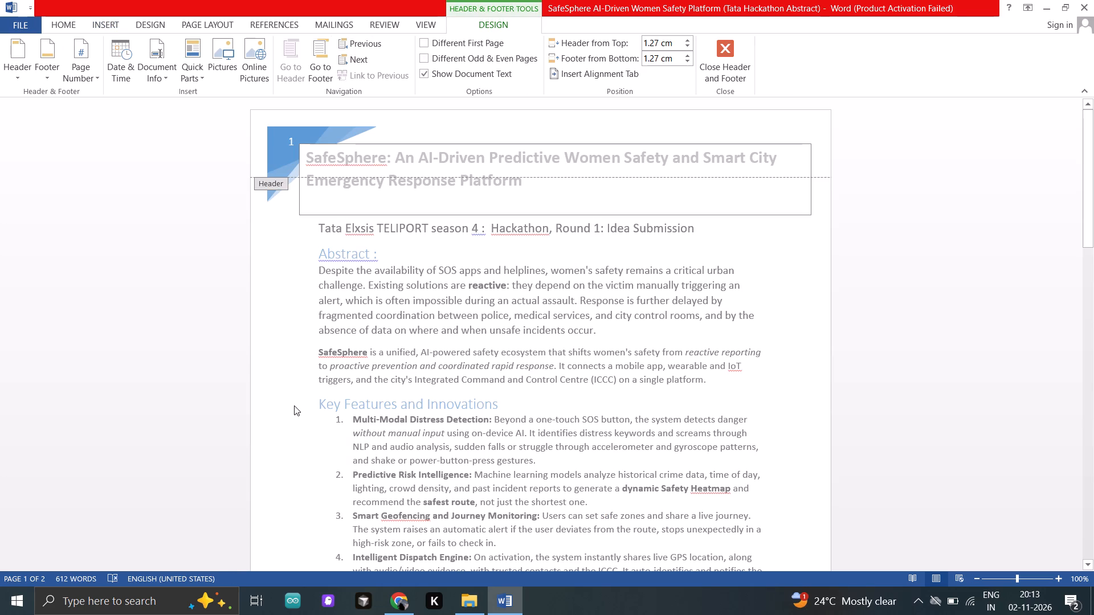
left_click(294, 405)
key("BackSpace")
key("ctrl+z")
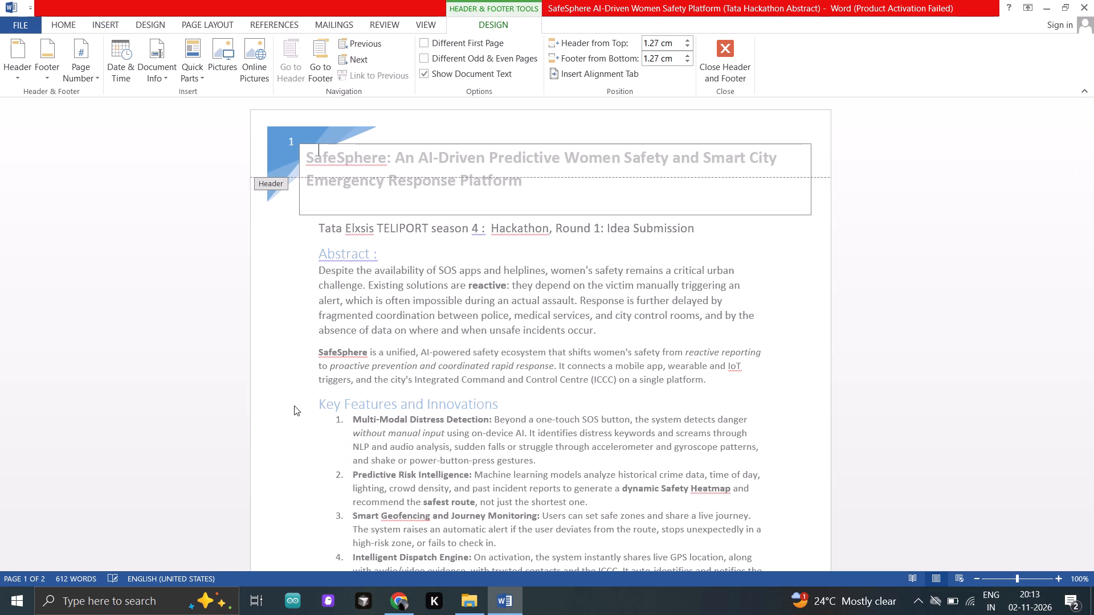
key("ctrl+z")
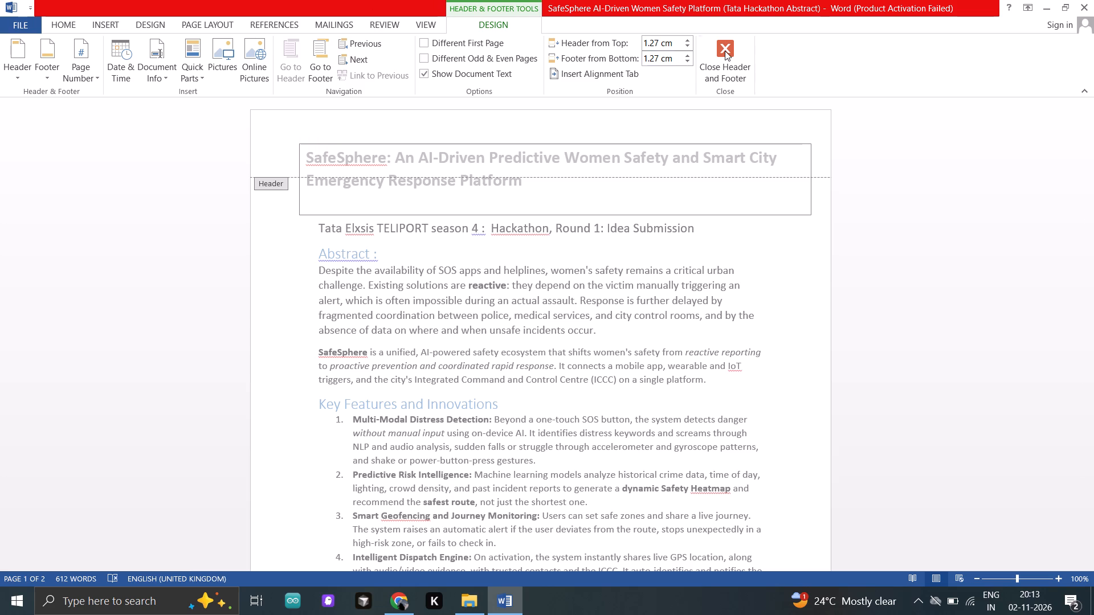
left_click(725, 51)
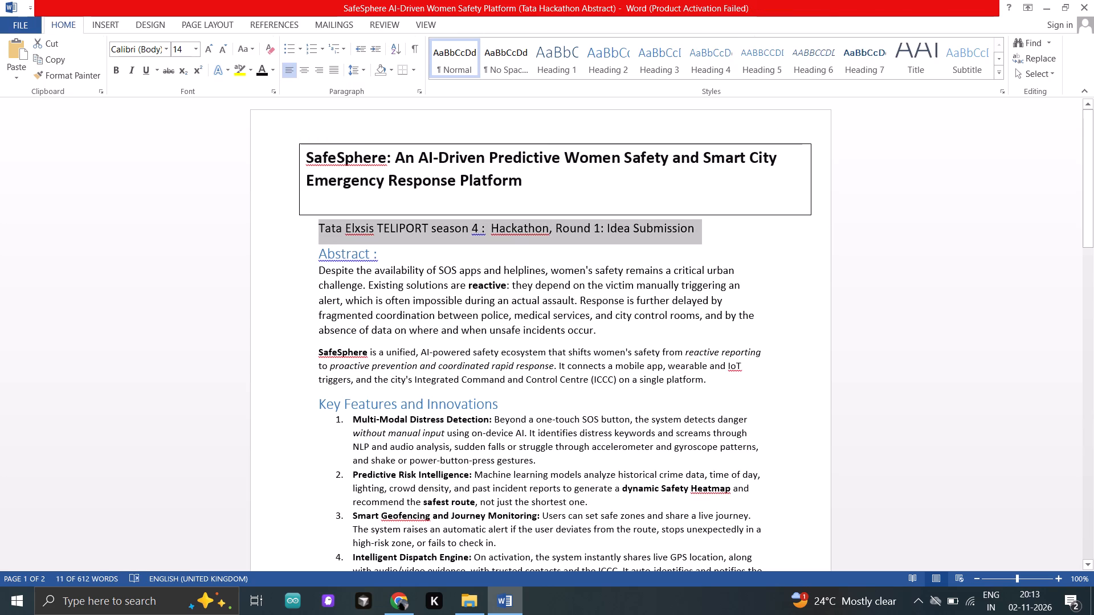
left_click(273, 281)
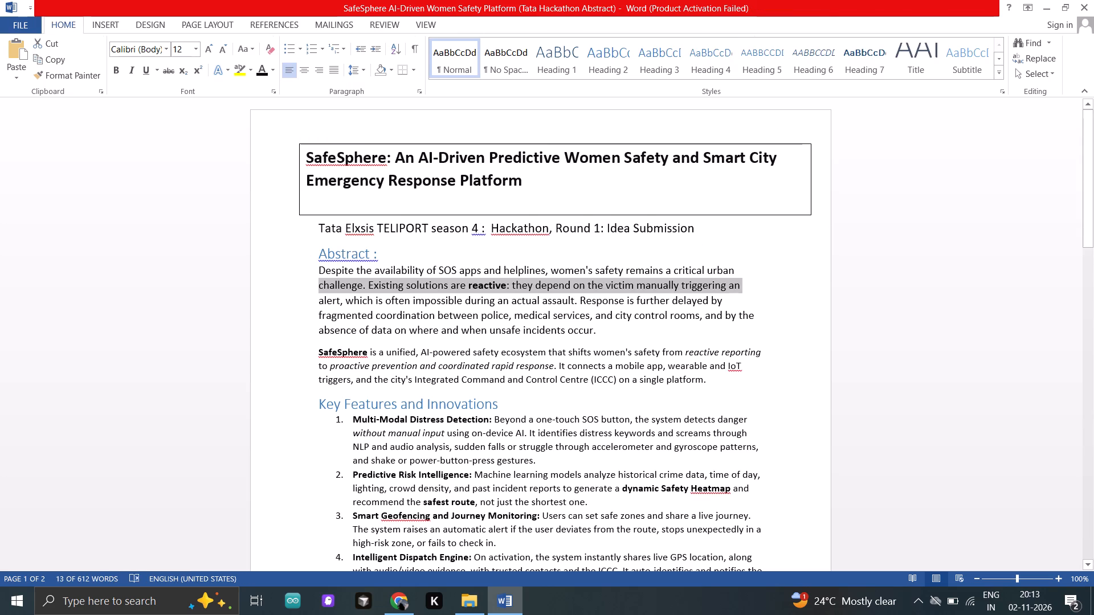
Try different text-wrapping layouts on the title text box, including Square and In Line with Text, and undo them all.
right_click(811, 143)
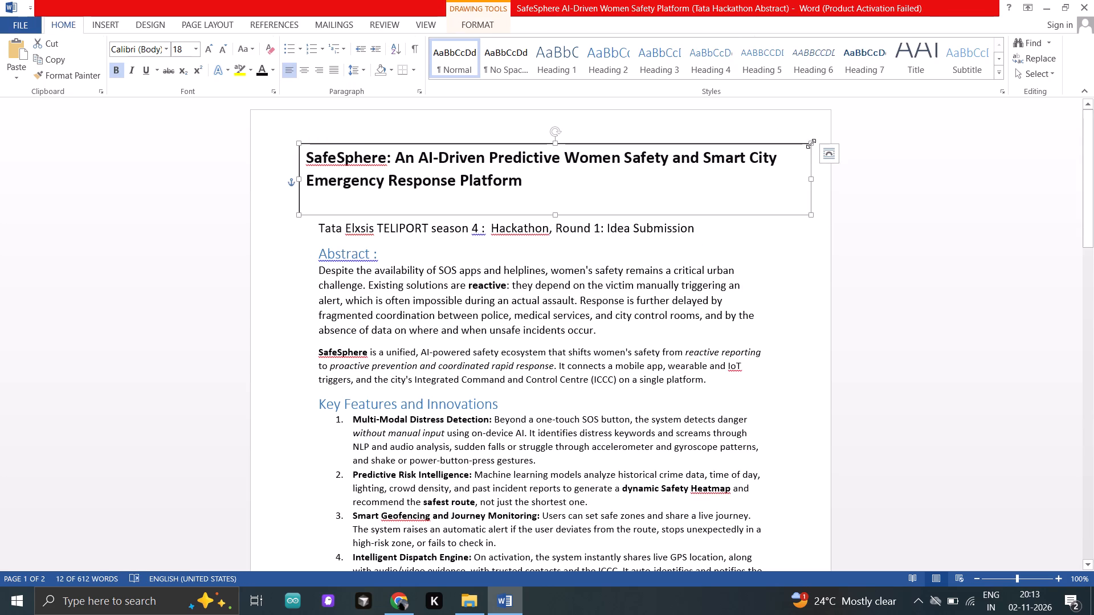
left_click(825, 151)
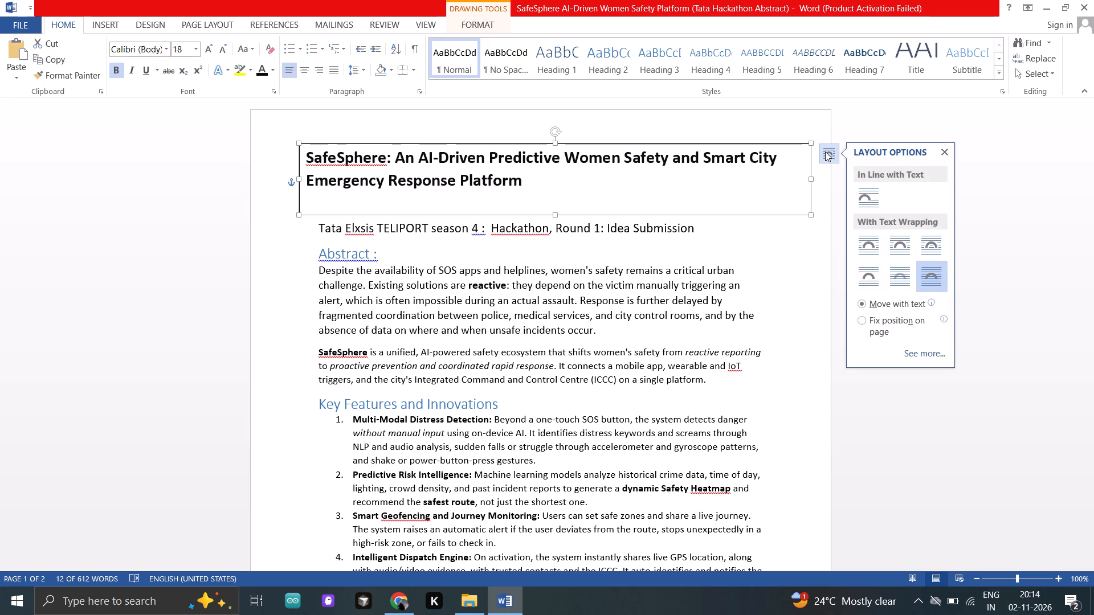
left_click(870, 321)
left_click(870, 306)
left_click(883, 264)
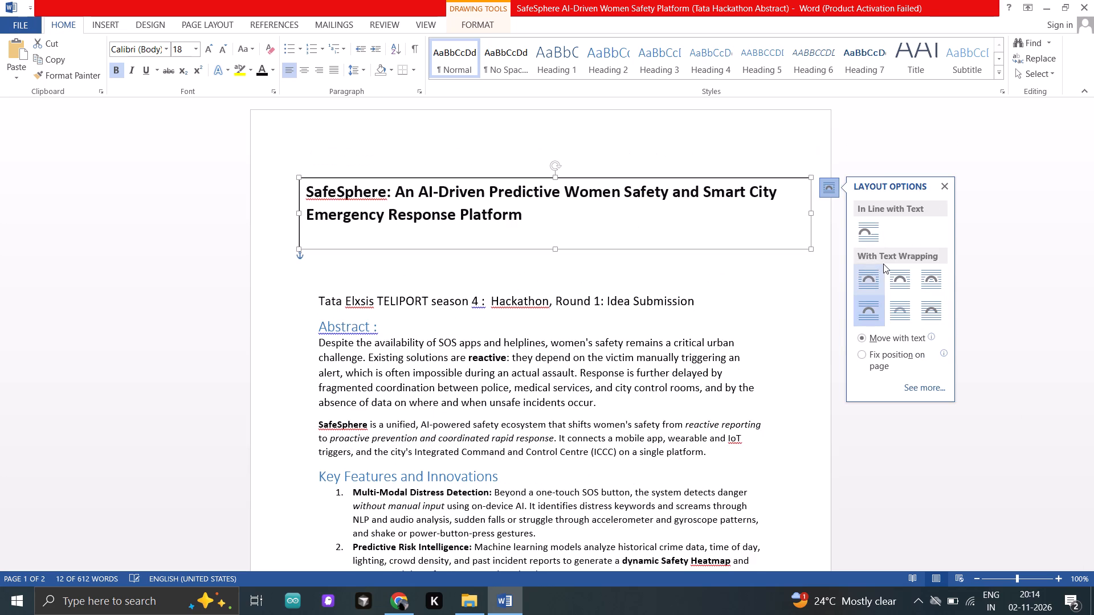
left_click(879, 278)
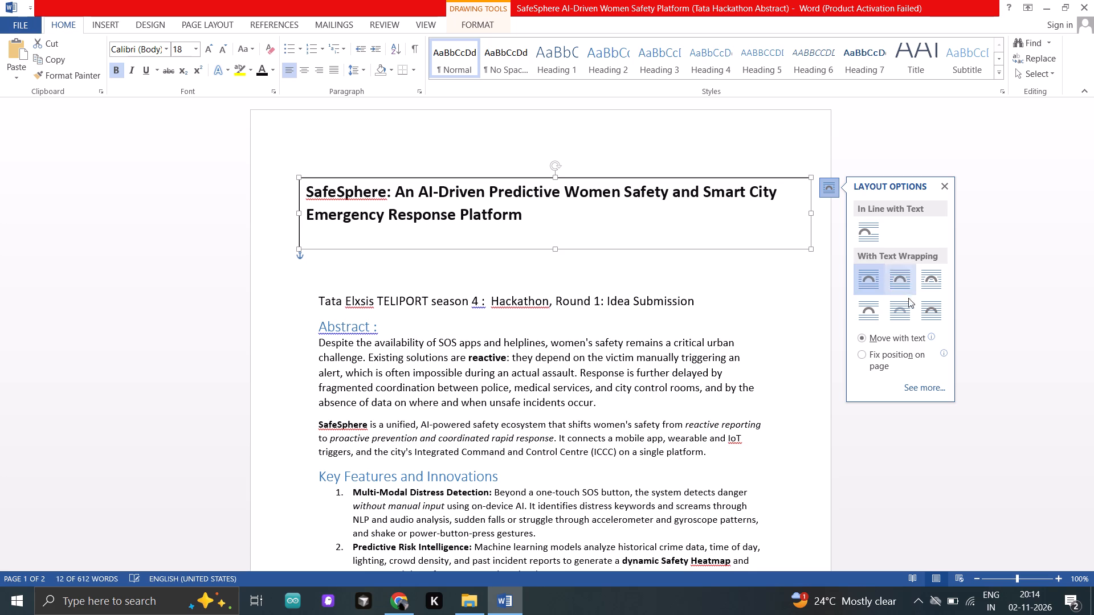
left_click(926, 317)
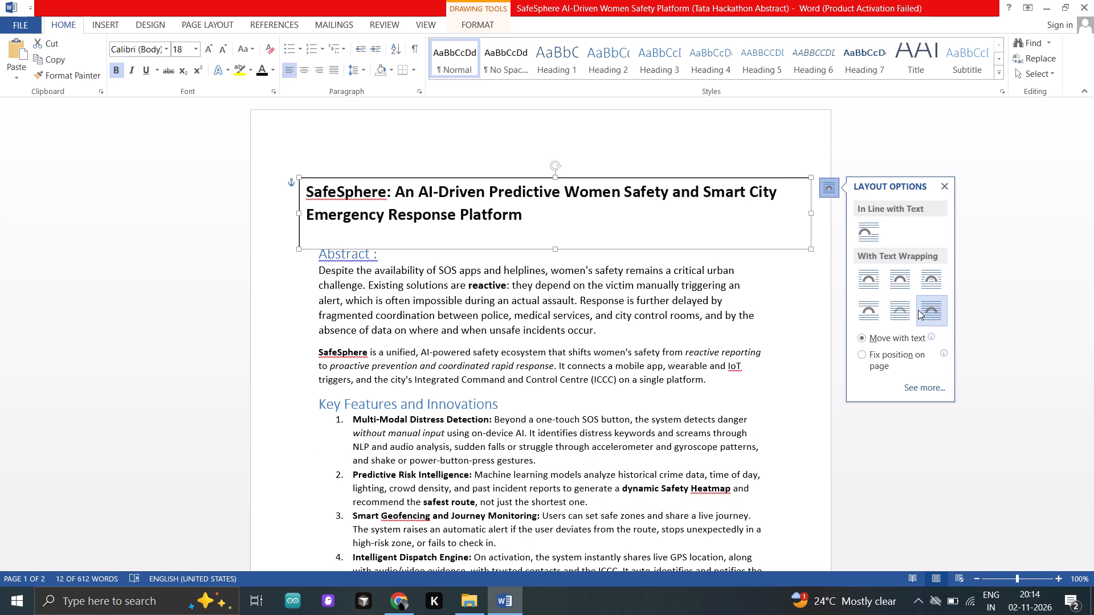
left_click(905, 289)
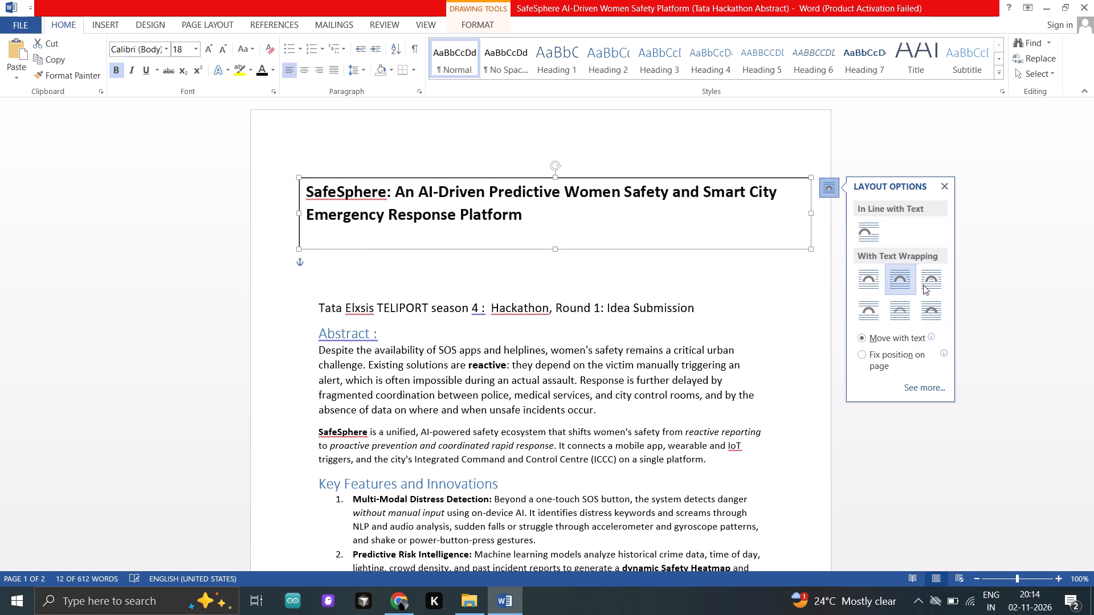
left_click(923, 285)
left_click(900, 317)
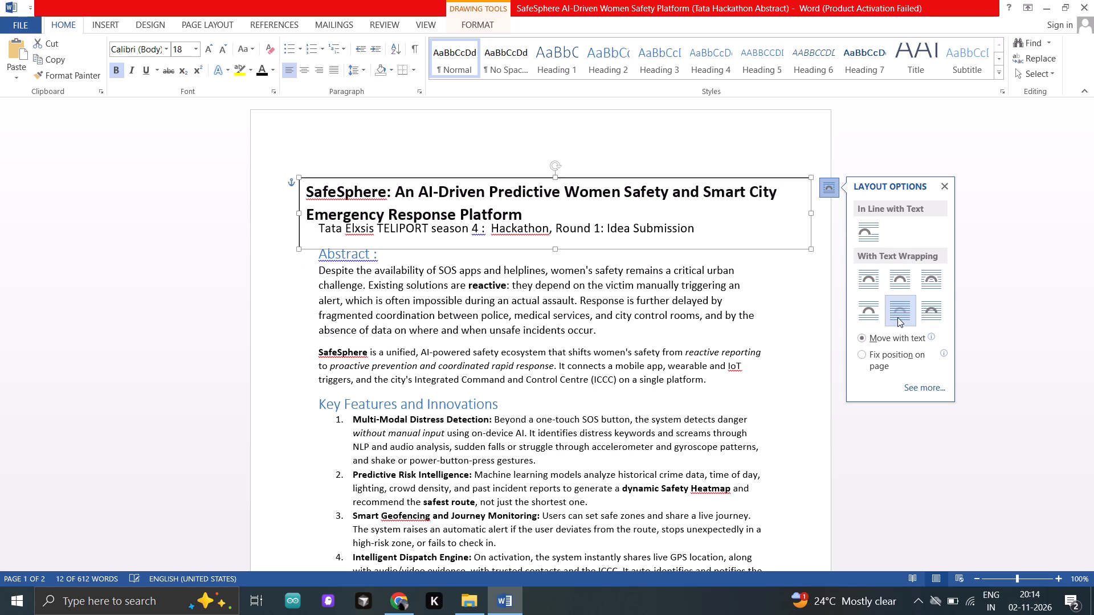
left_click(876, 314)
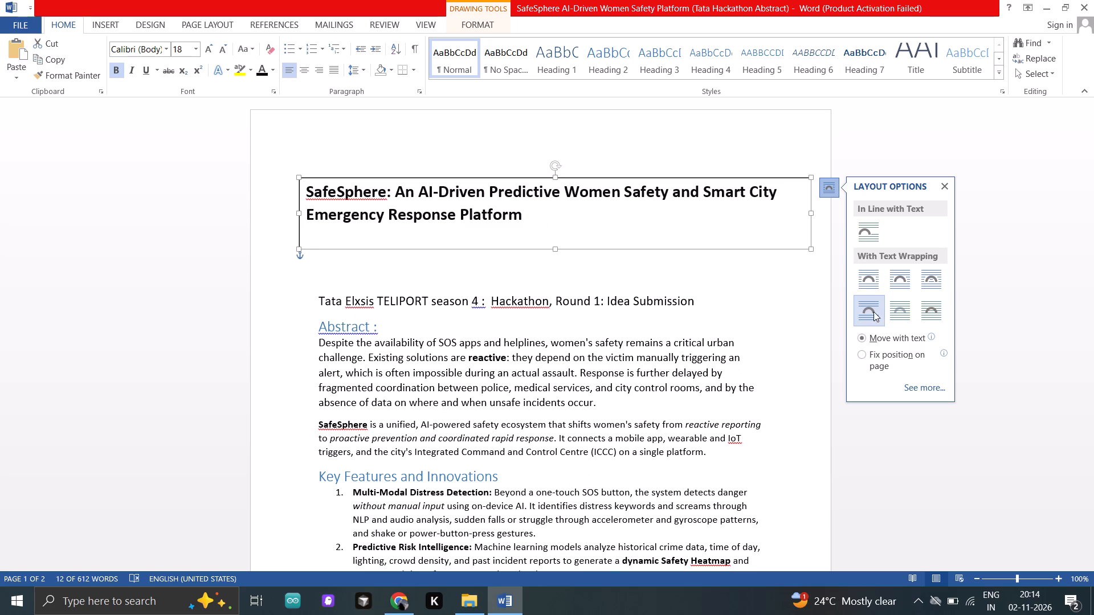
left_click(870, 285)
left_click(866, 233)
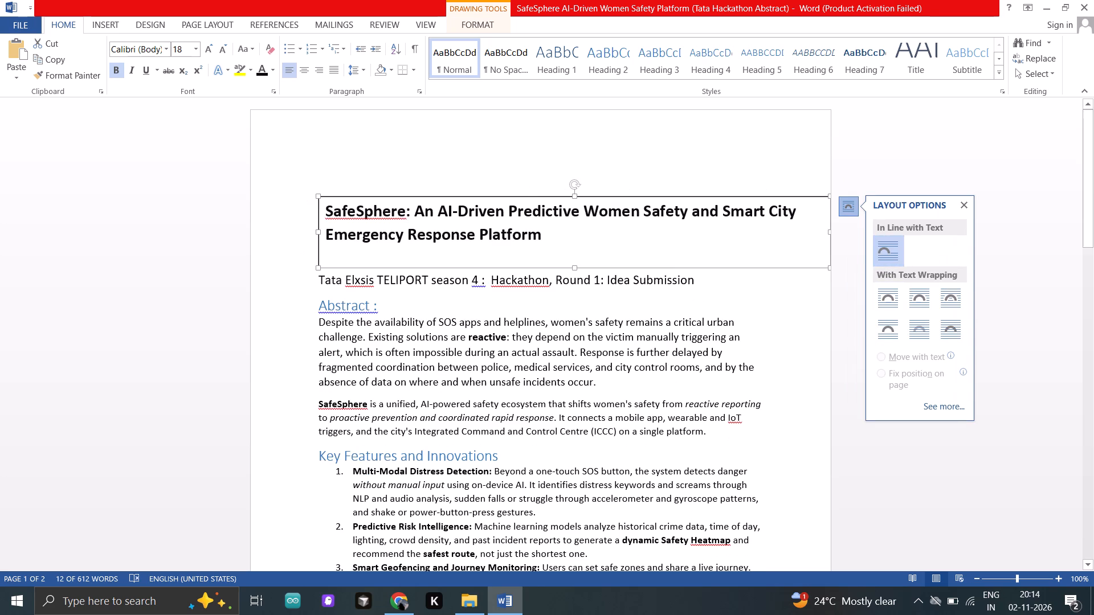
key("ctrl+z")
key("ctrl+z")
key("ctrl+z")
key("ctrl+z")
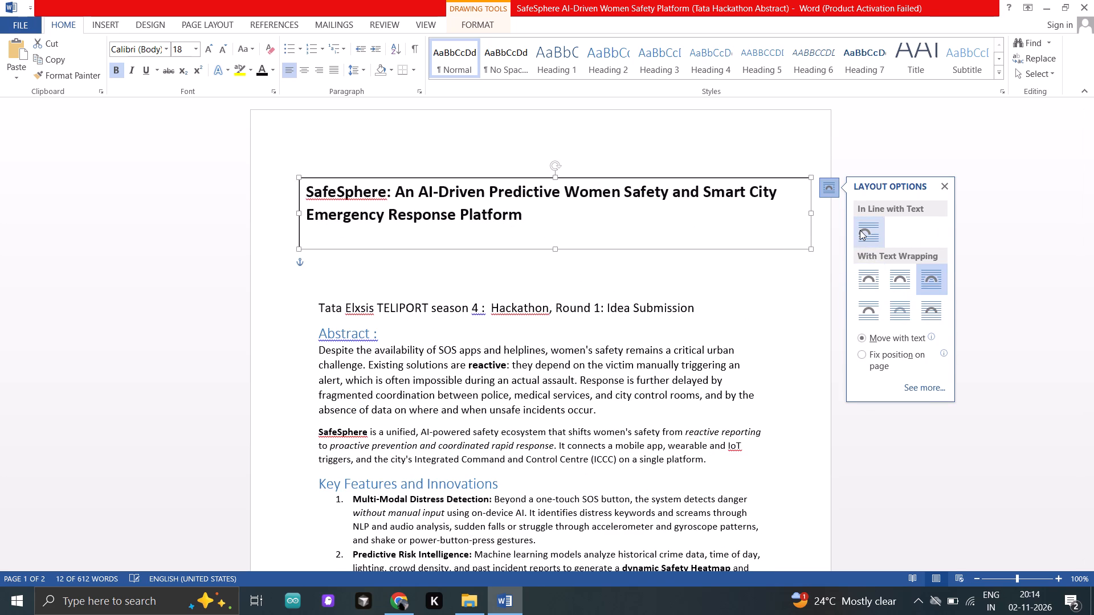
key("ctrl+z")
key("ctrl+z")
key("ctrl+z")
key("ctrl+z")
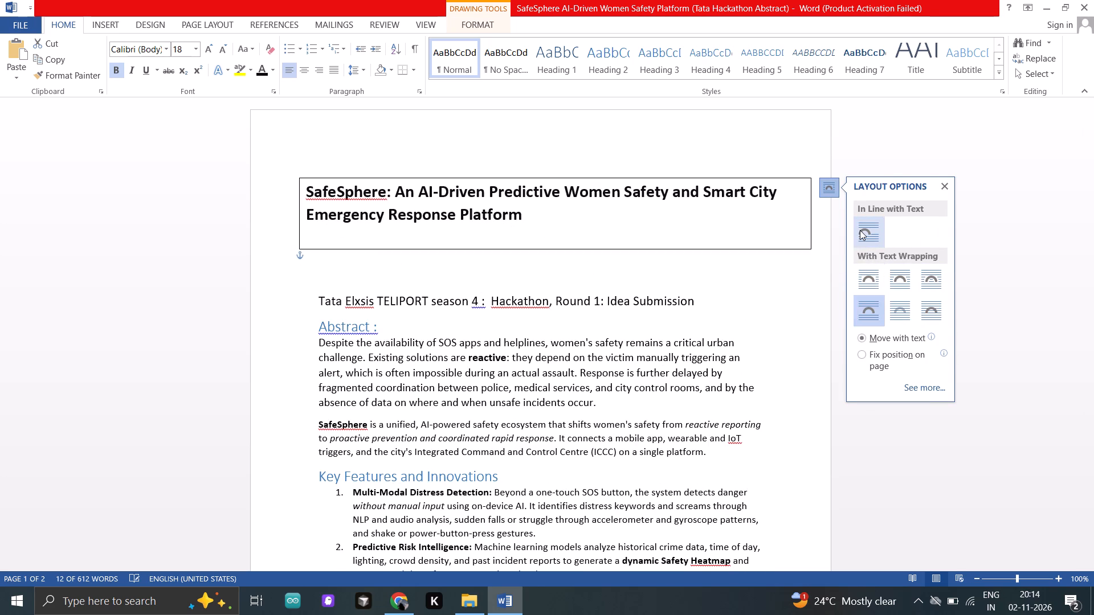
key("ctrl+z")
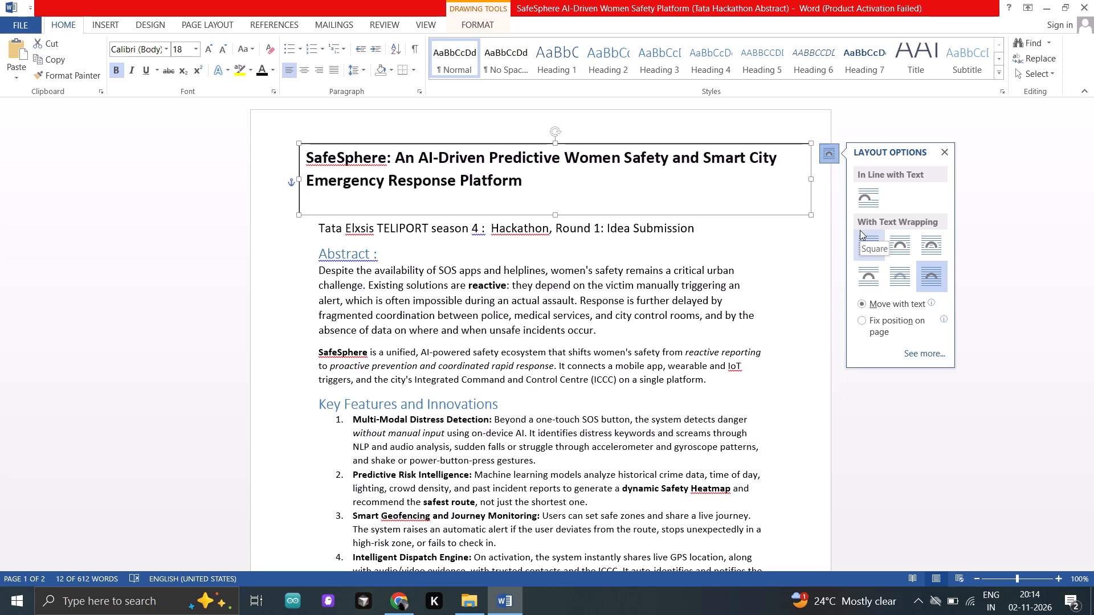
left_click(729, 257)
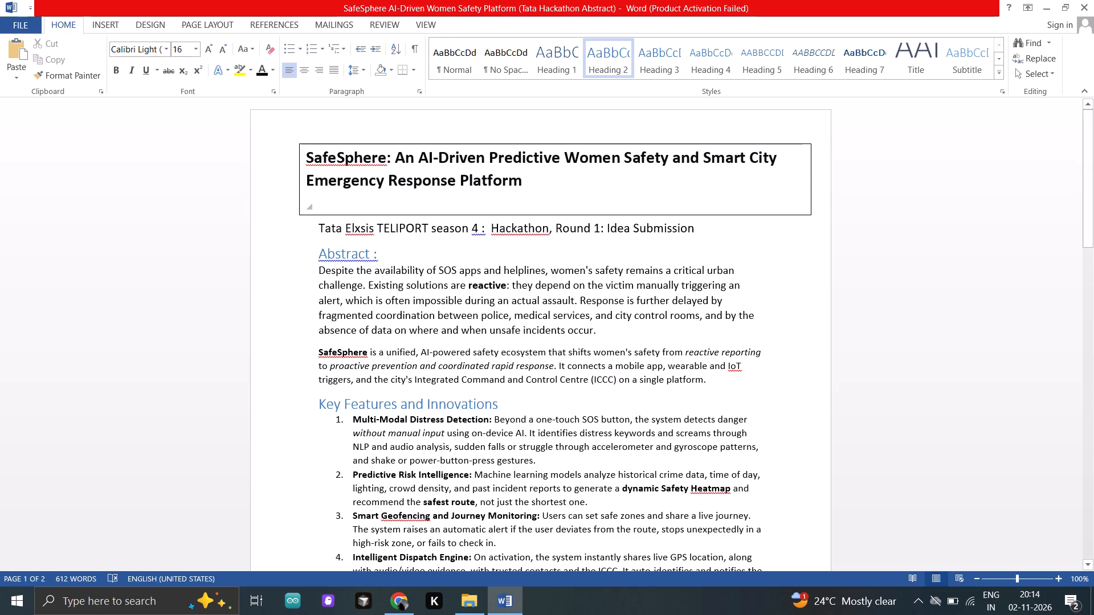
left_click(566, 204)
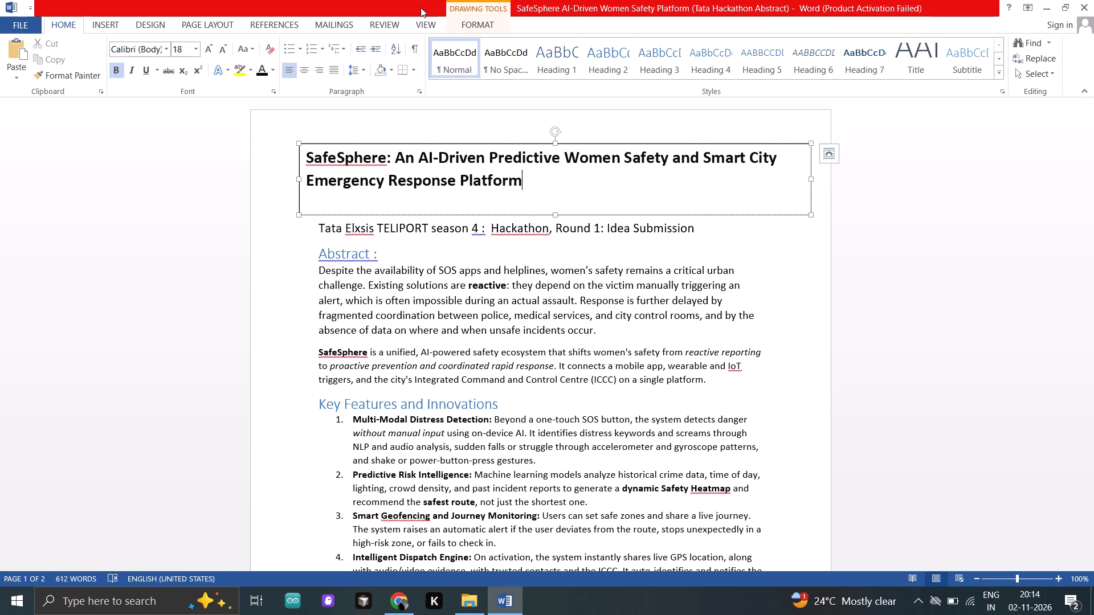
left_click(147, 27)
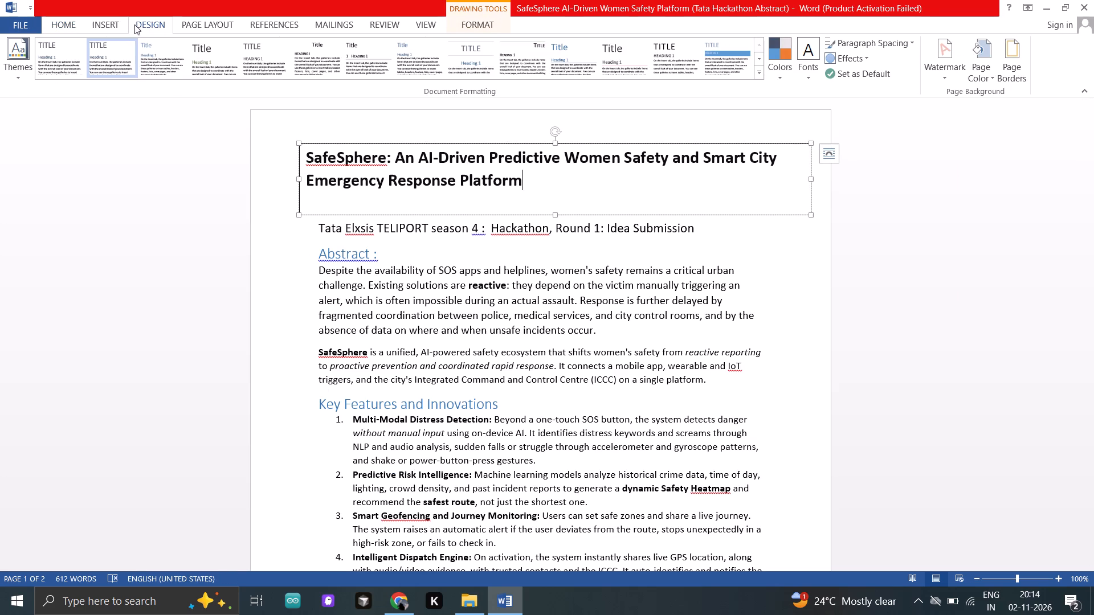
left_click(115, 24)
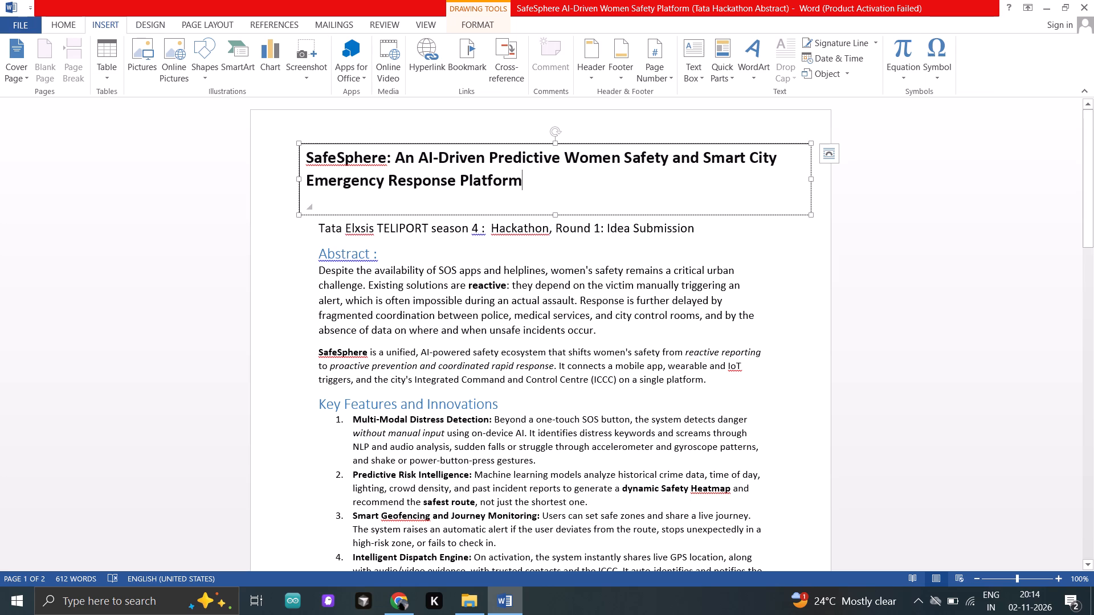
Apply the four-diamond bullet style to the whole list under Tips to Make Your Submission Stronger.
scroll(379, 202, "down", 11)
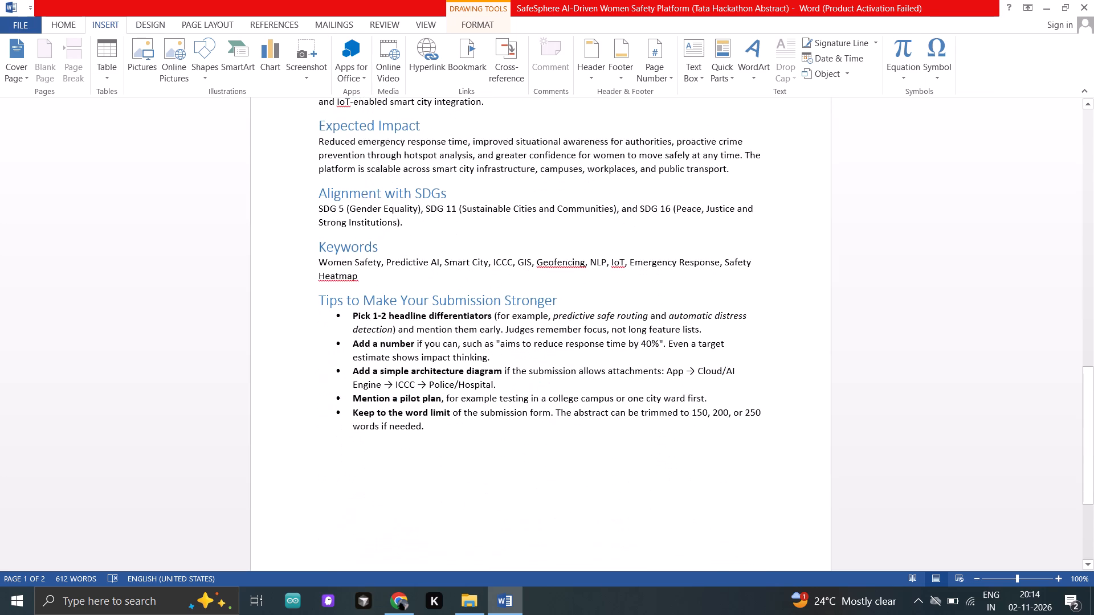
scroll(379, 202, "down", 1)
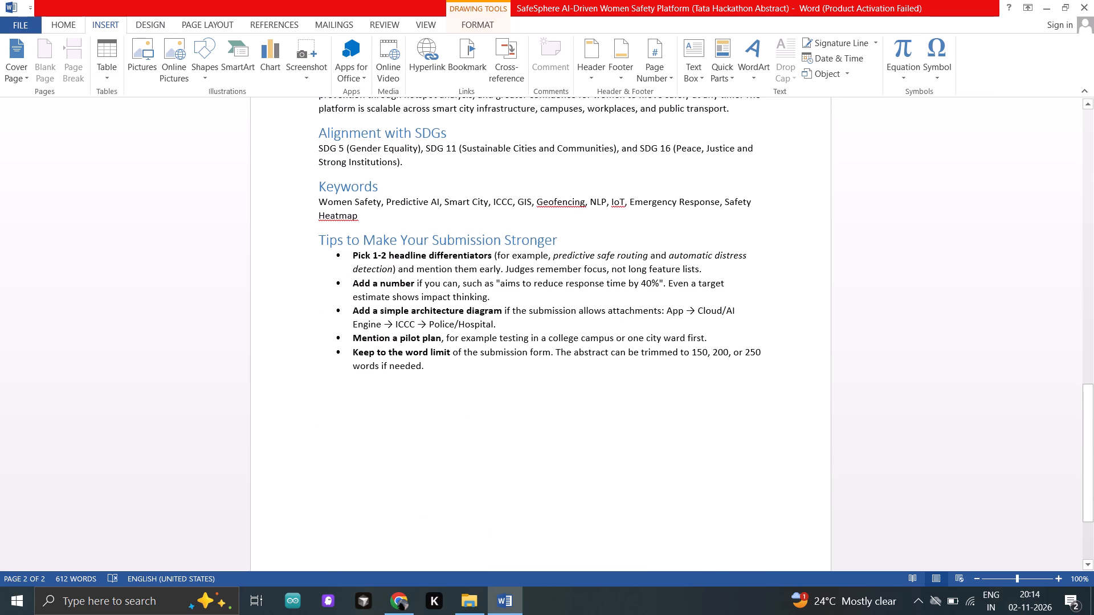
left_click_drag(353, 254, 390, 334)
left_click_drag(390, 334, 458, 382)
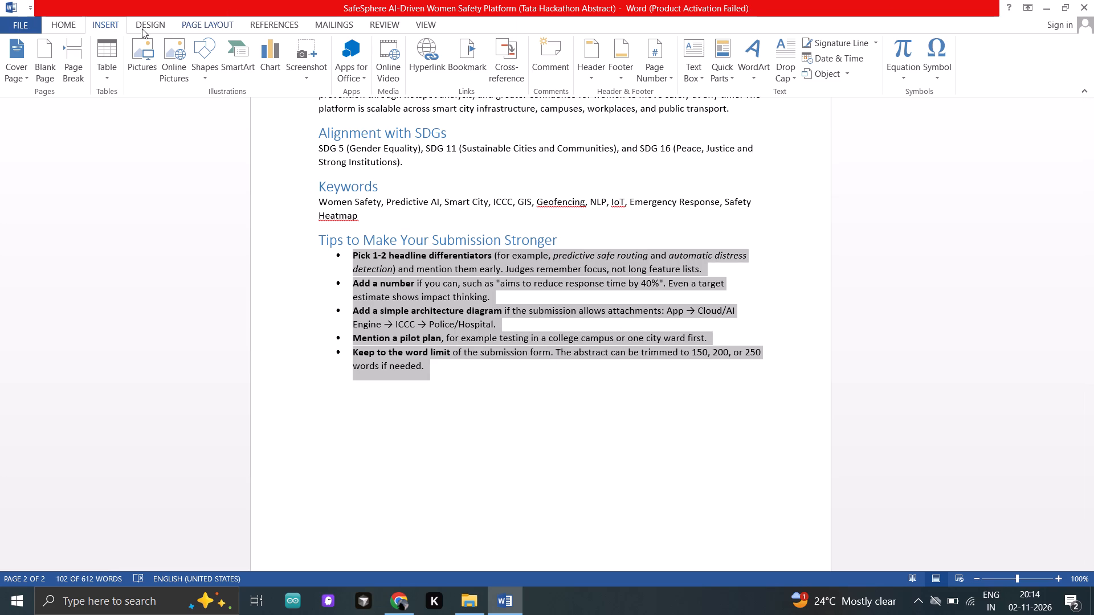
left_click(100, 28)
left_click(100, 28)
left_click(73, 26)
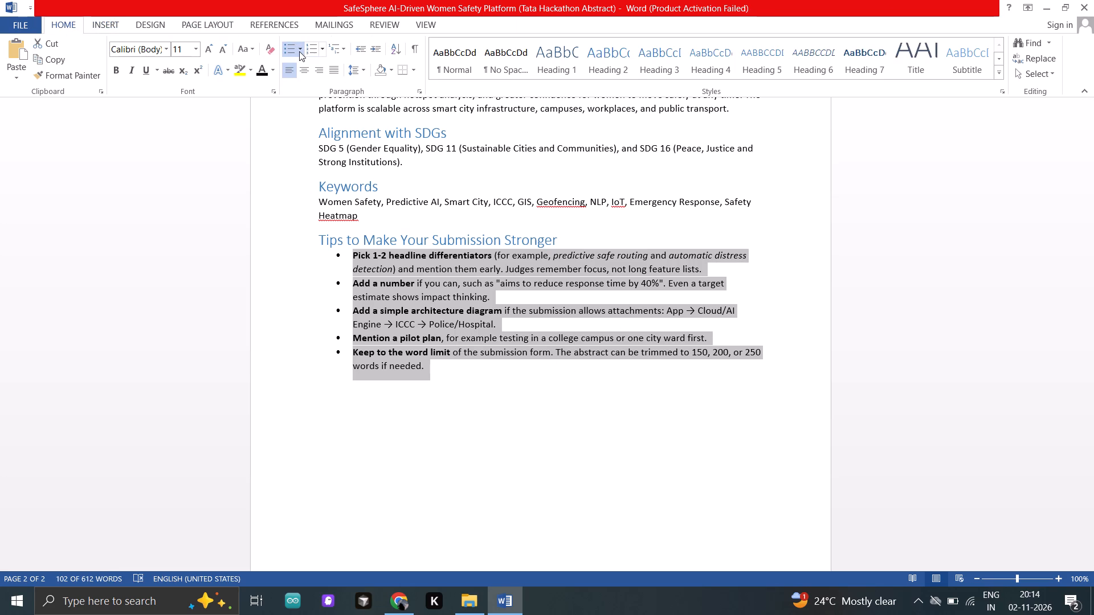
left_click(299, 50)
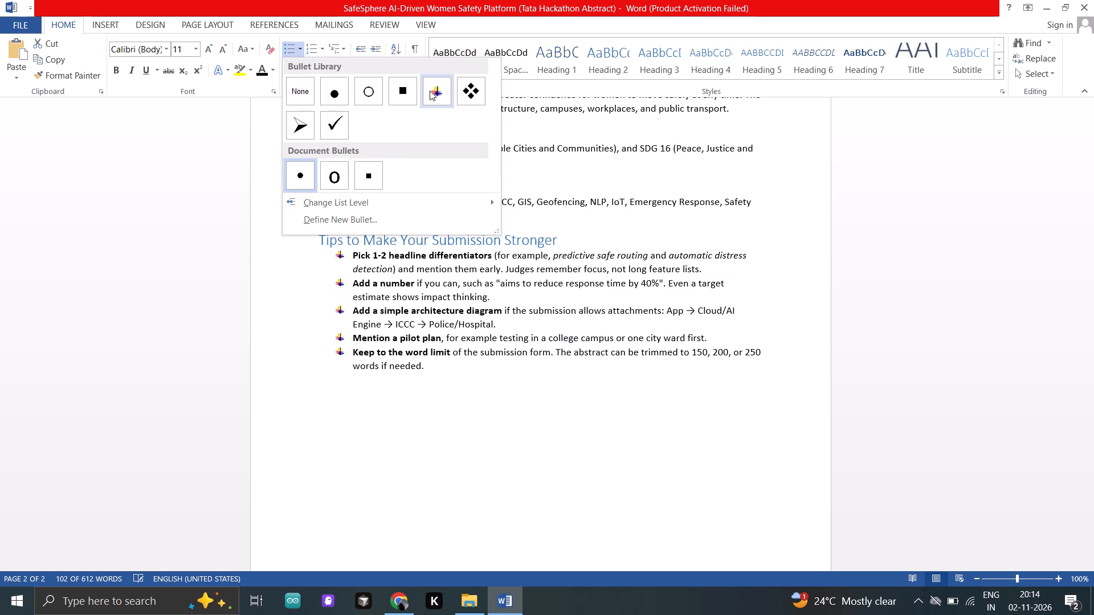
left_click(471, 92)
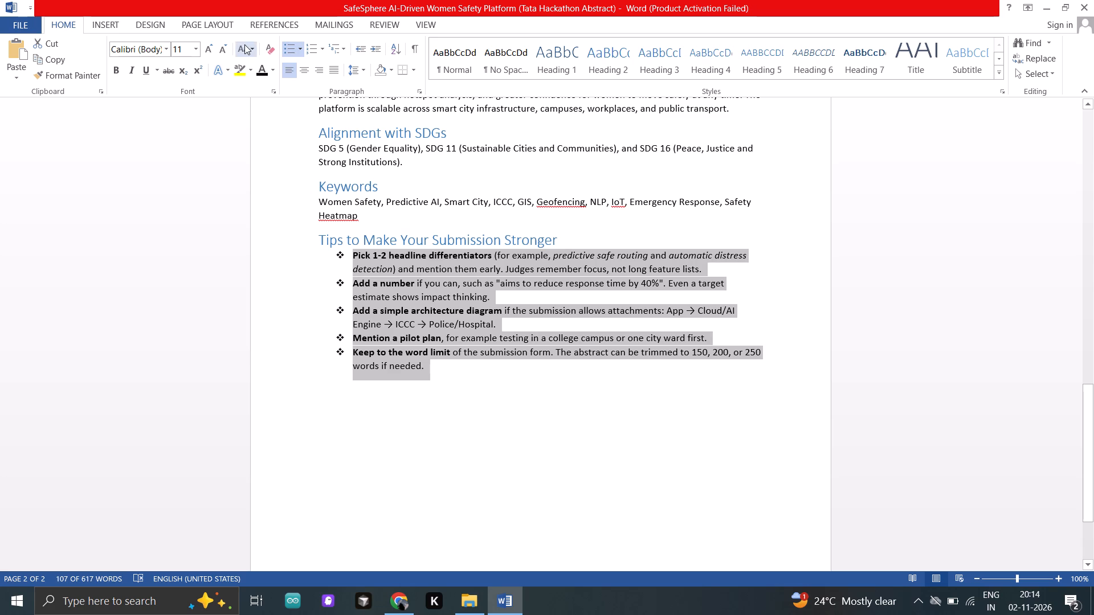
Change the tips list's bullets to the solid round style from the Bullet Library.
left_click(302, 47)
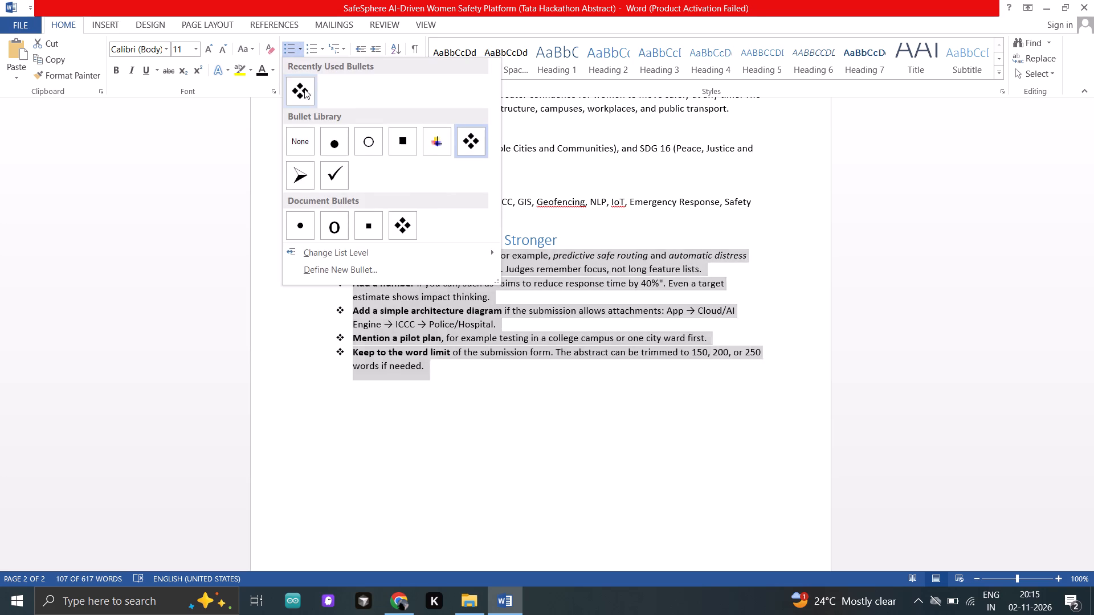
left_click(324, 144)
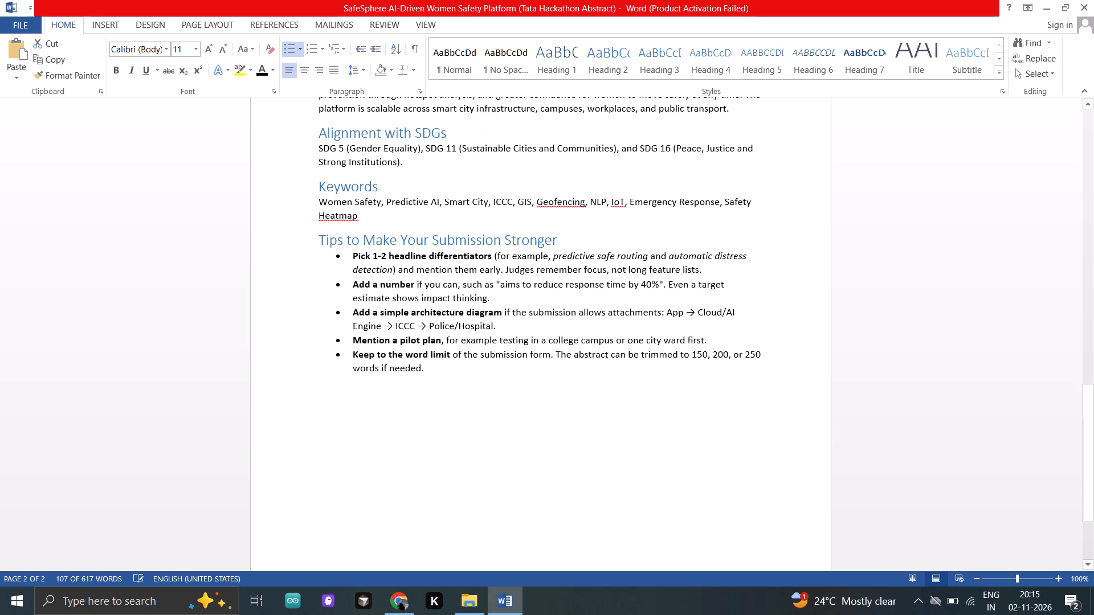
Add a four-diamond bullet to the Tips to Make Your Submission Stronger heading.
left_click_drag(321, 239, 544, 248)
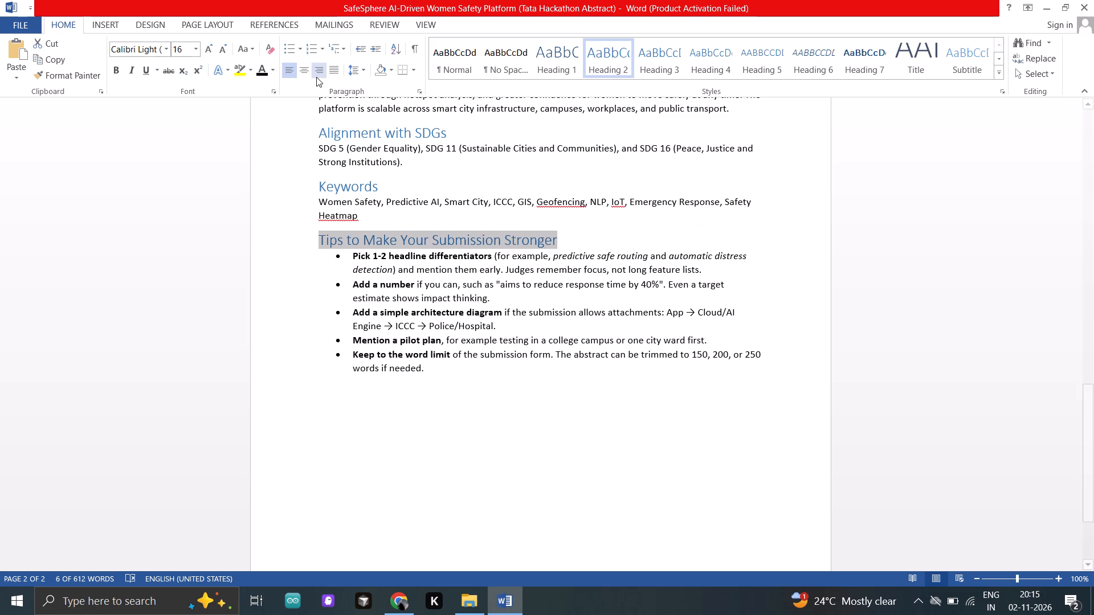
left_click(301, 54)
left_click(327, 84)
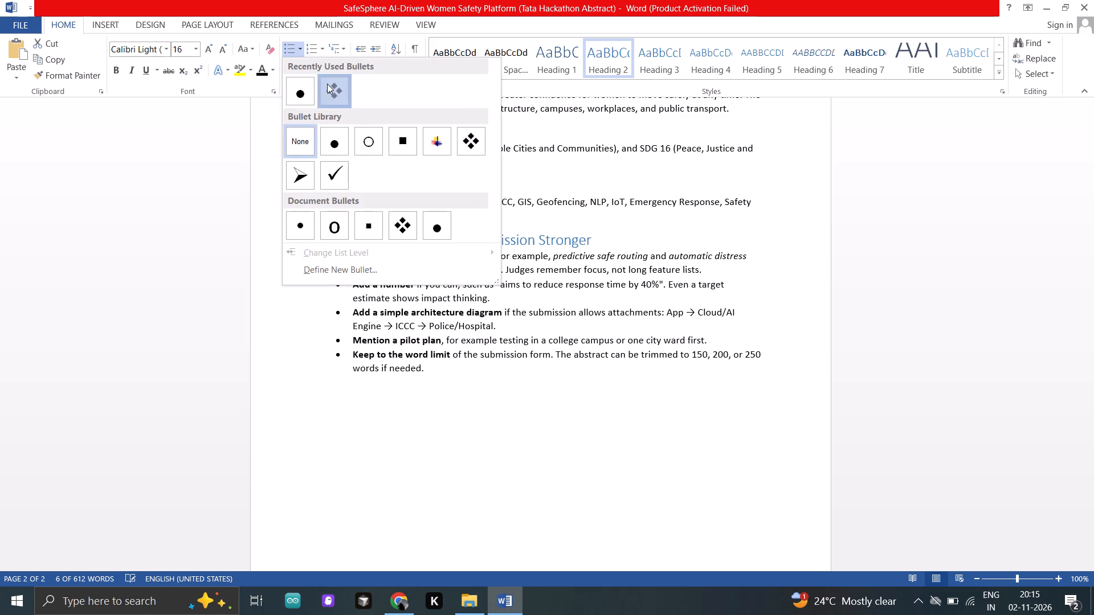
Add a four-diamond bullet to the Keywords heading.
left_click(300, 186)
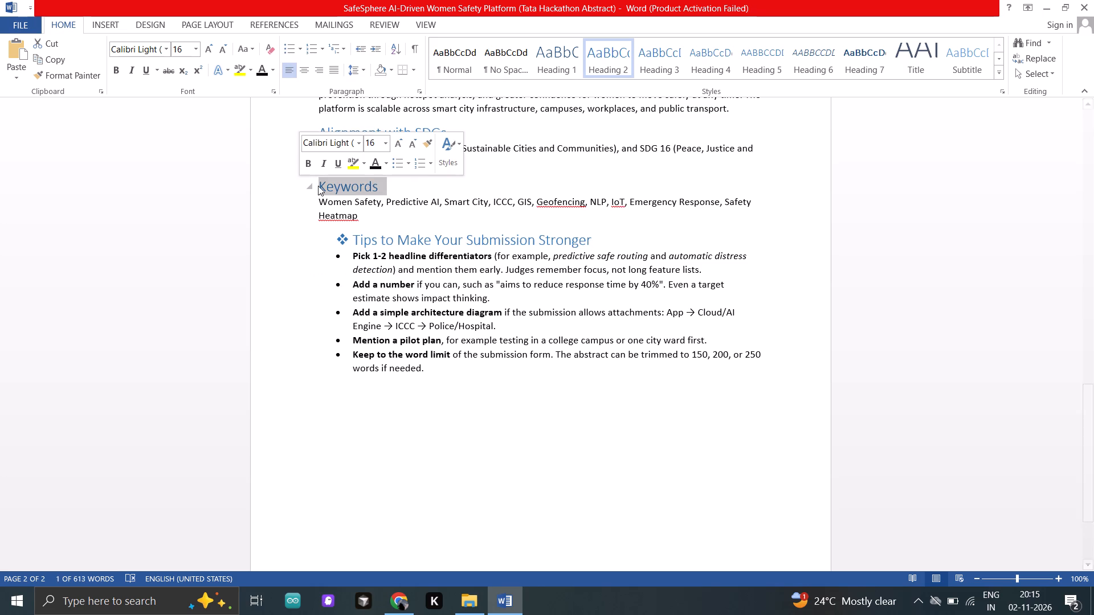
left_click(301, 46)
left_click(308, 95)
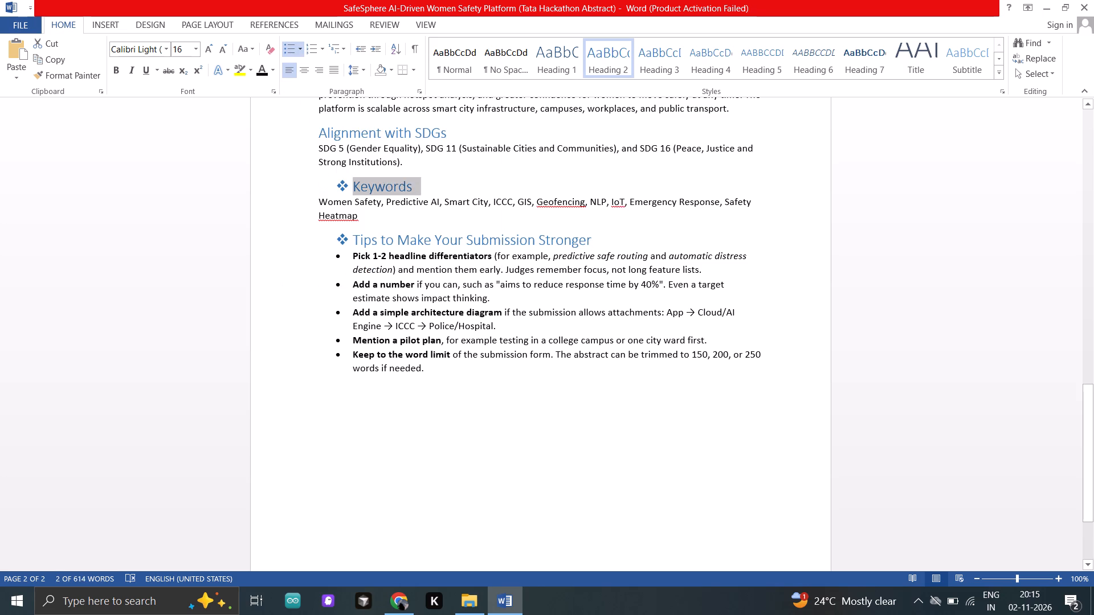
left_click(296, 358)
Add a four-diamond bullet to the Alignment with SDGs heading.
scroll(296, 358, "up", 3)
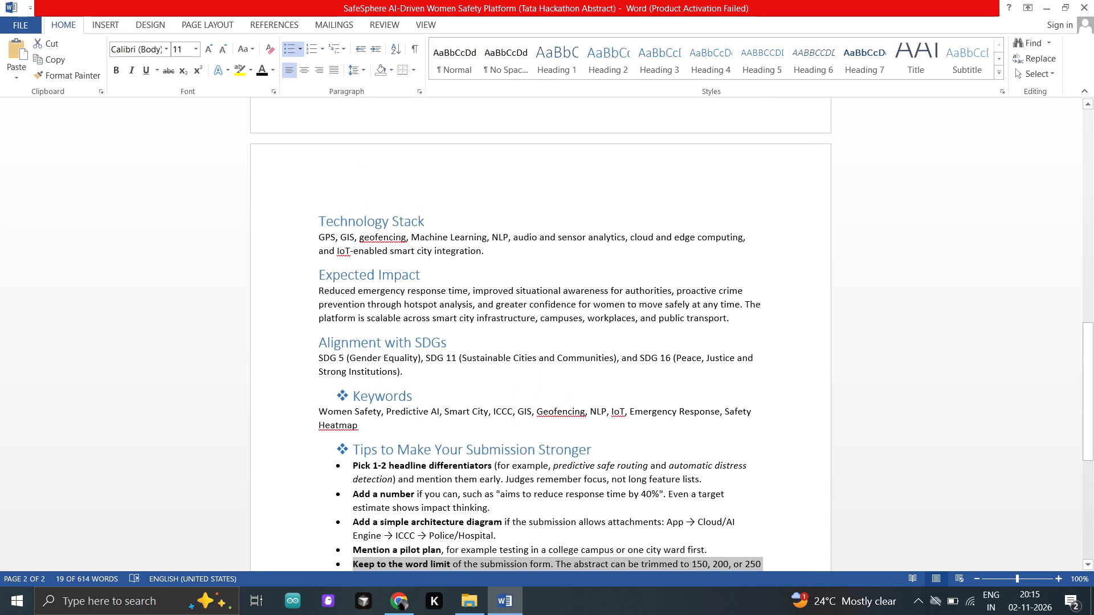
left_click_drag(319, 339, 464, 344)
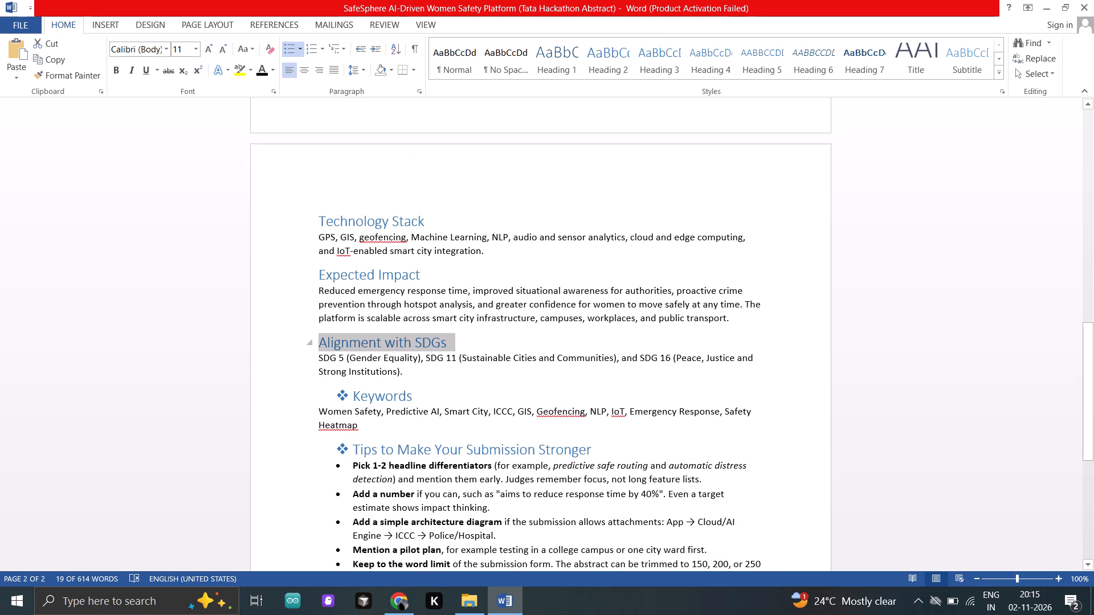
left_click_drag(464, 344, 466, 344)
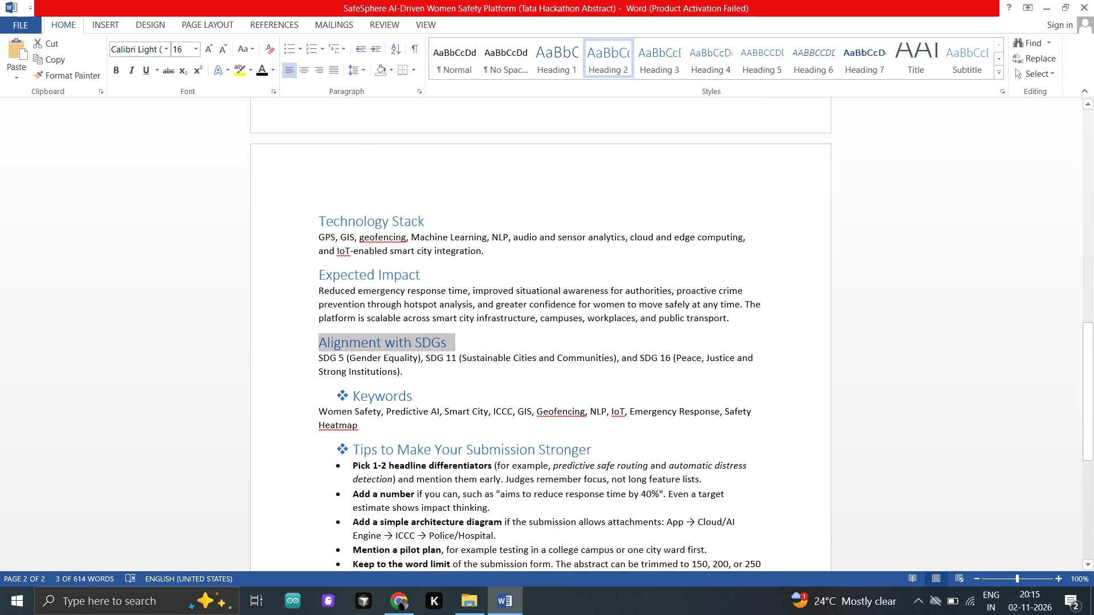
left_click(299, 51)
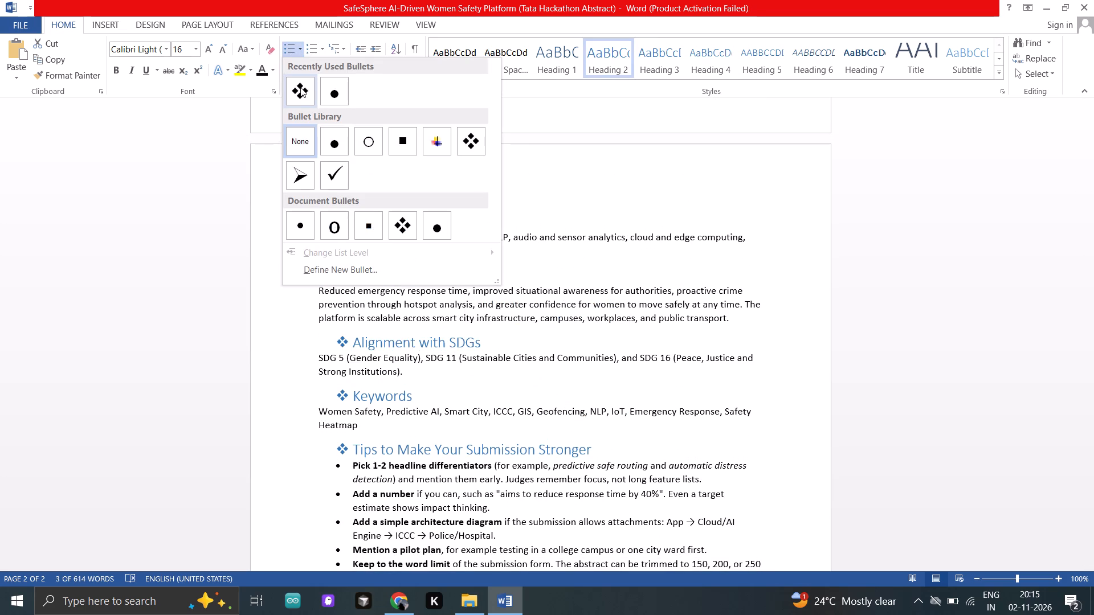
left_click(300, 87)
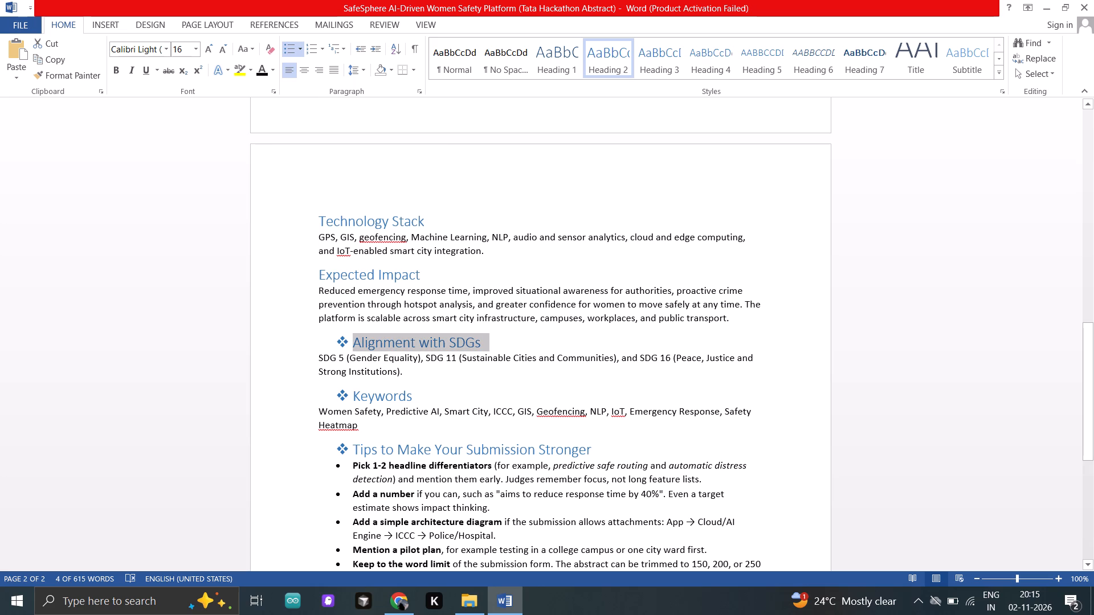
Add four-diamond bullets to the Expected Impact and Technology Stack headings.
left_click_drag(320, 270, 438, 263)
left_click_drag(426, 272, 345, 270)
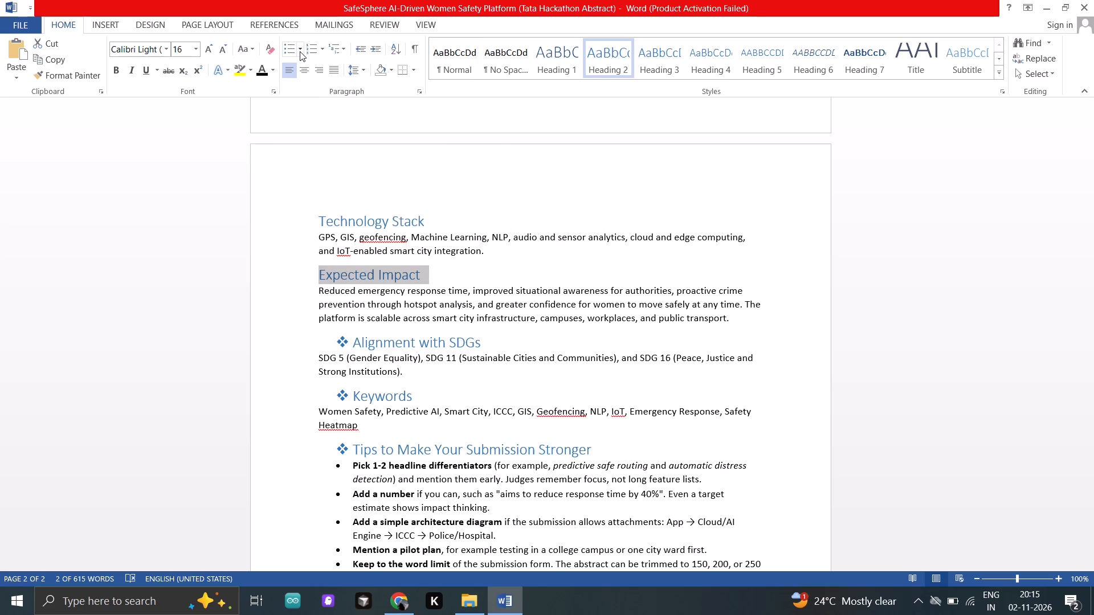
left_click(300, 51)
left_click(301, 91)
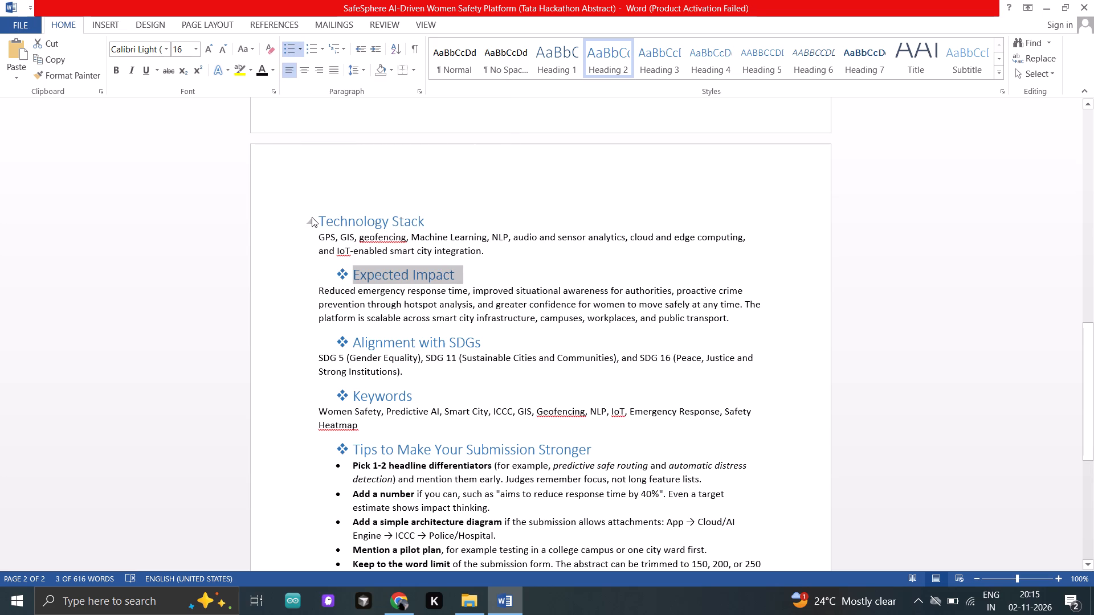
left_click_drag(317, 217, 471, 218)
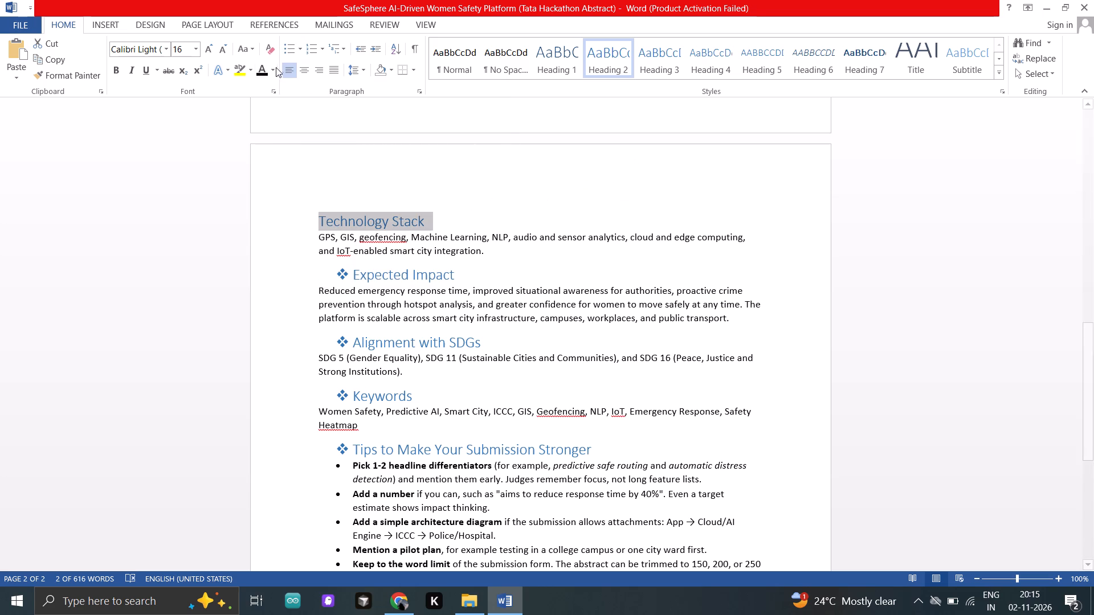
left_click(289, 54)
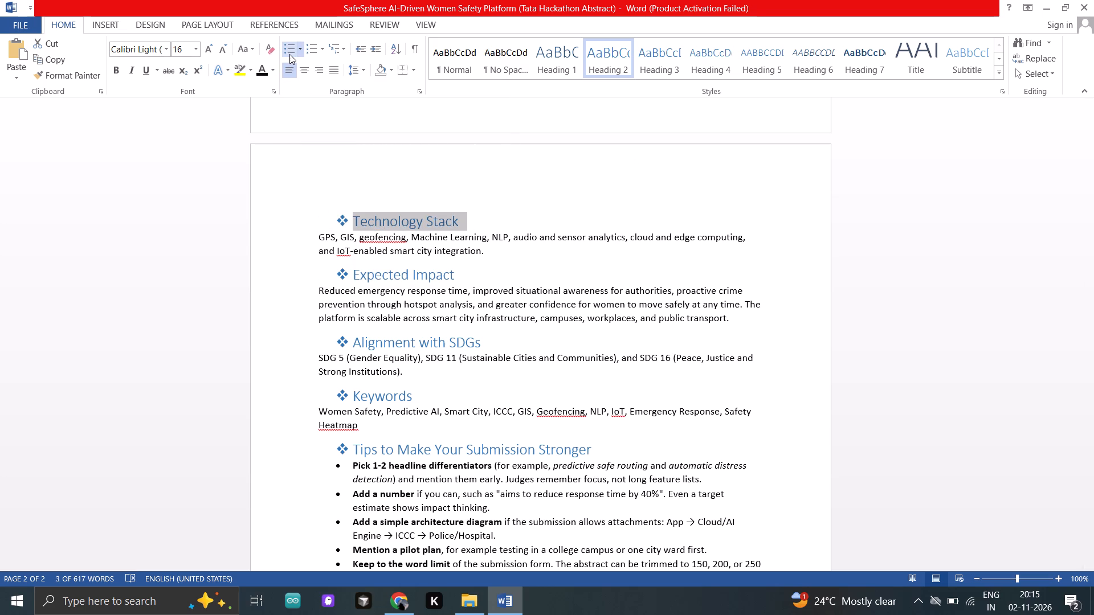
Add four-diamond bullets to the Key Features and Innovations heading and the Abstract heading on page 1.
scroll(342, 221, "up", 6)
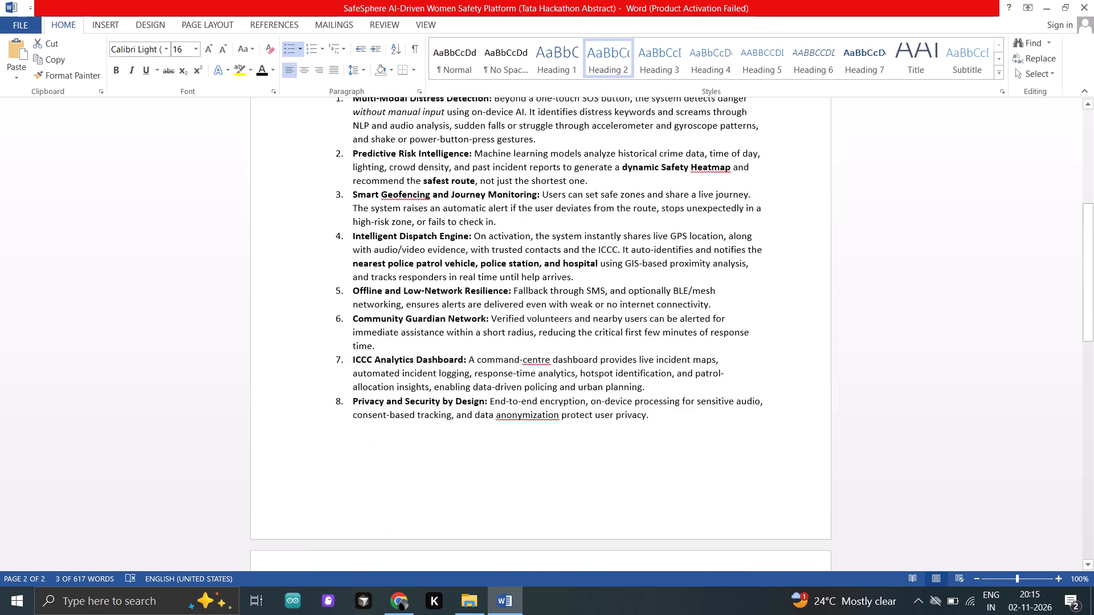
scroll(342, 221, "up", 3)
left_click_drag(320, 370, 515, 363)
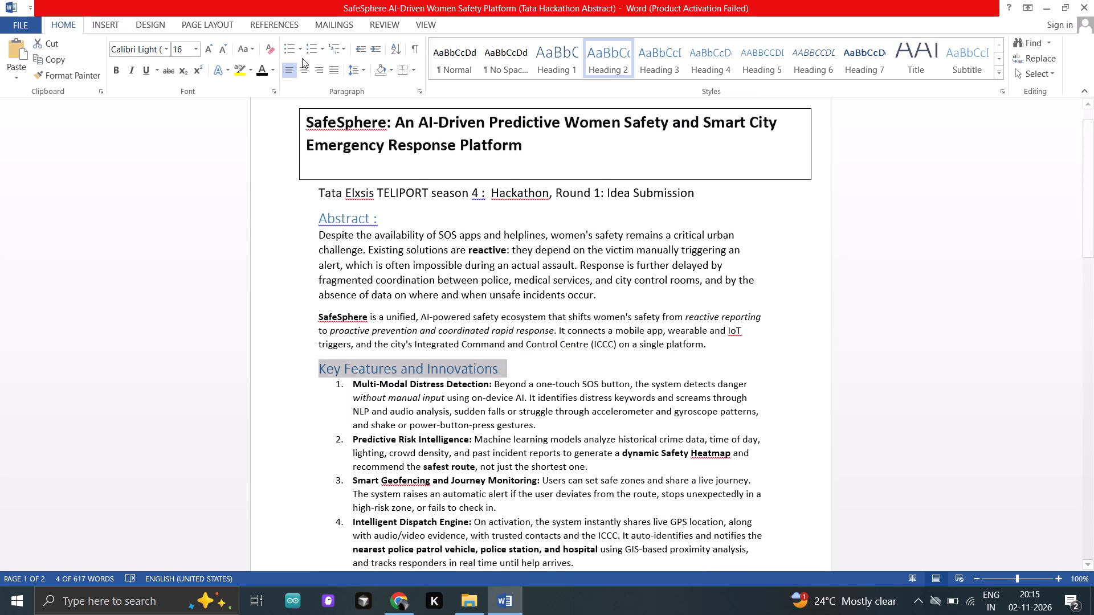
left_click(289, 48)
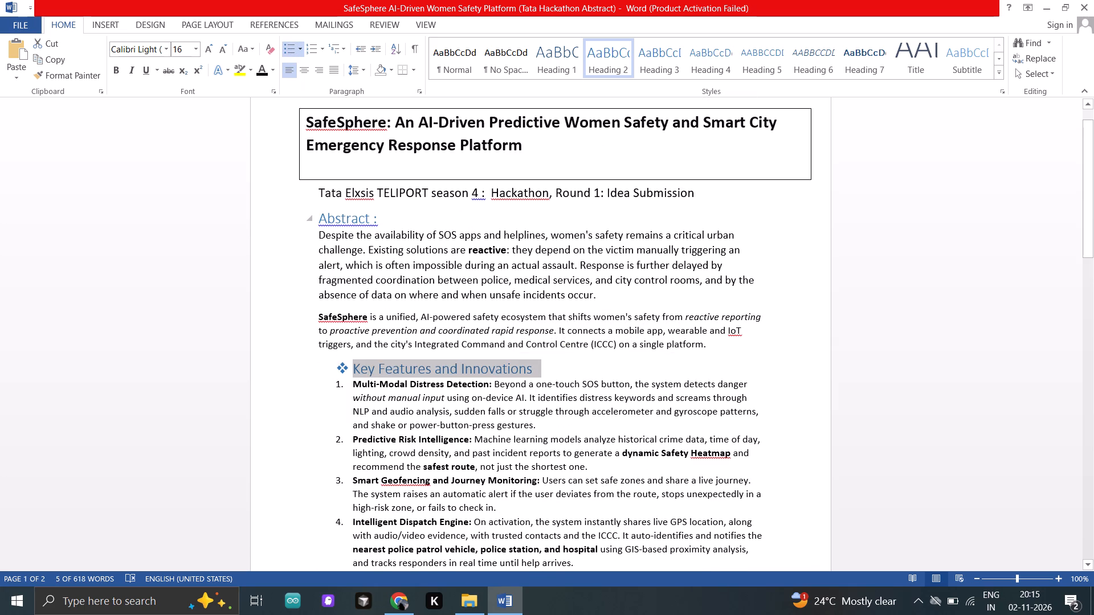
left_click_drag(323, 220, 379, 220)
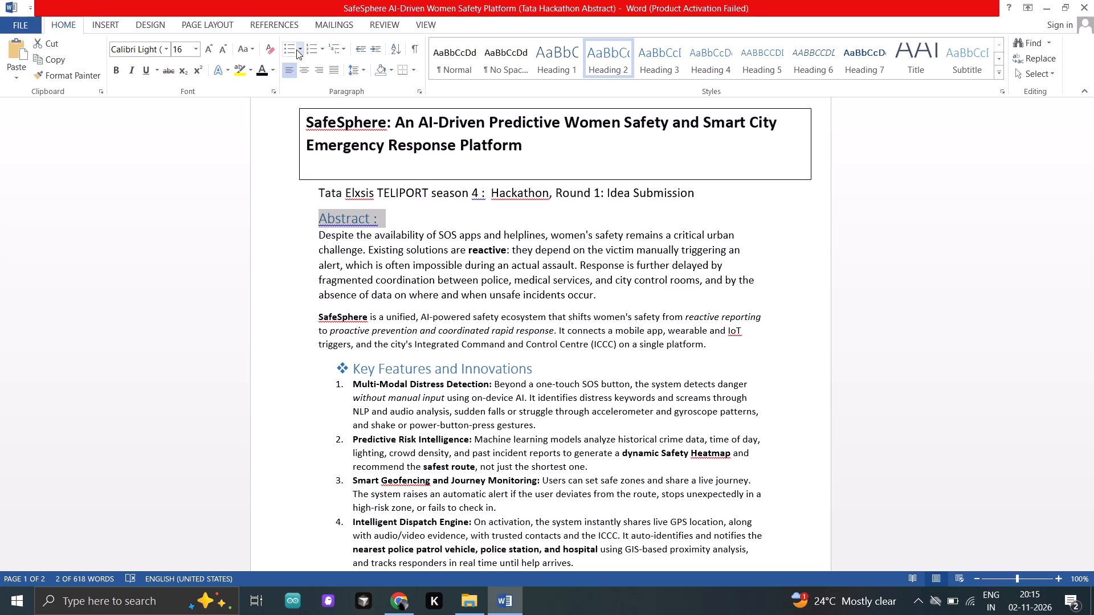
left_click(296, 50)
Append a space and a colon to the Key Features and Innovations, Technology Stack and Expected Impact headings.
scroll(344, 290, "down", 3)
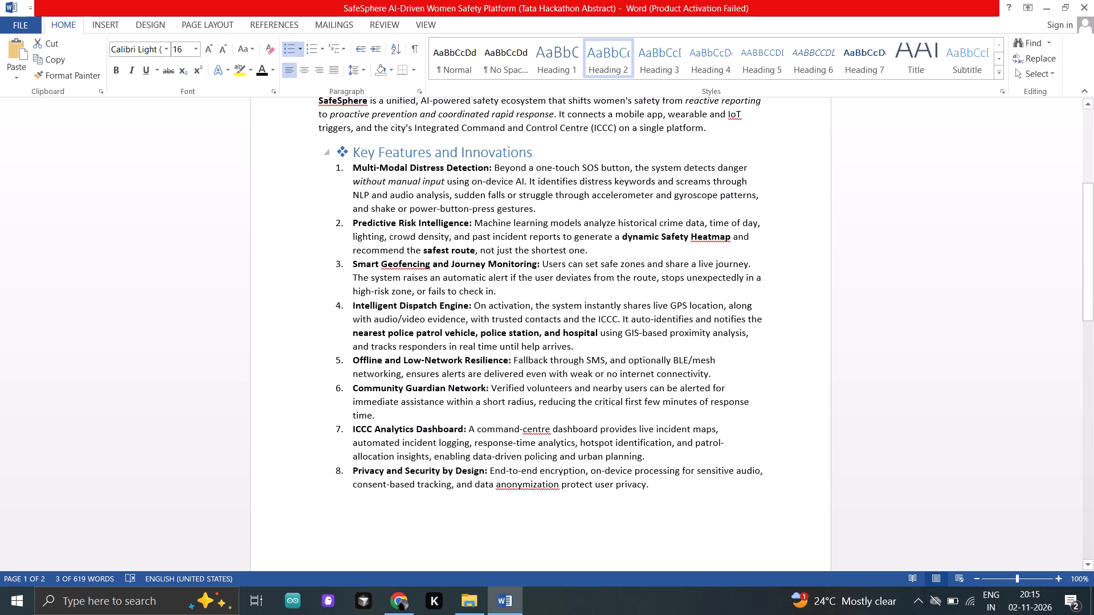
left_click(537, 154)
key("space")
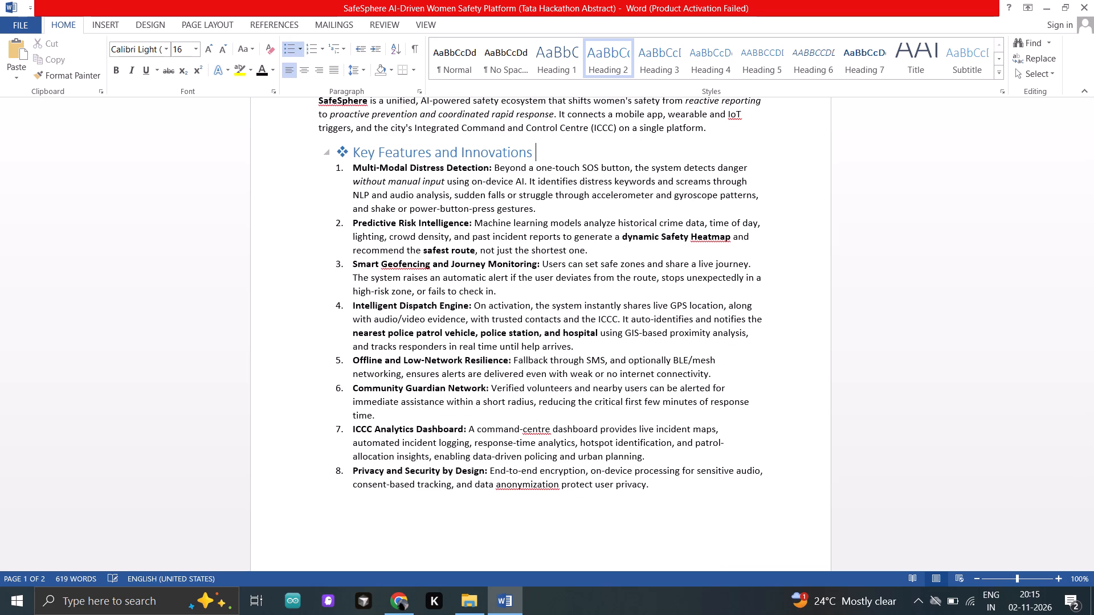
type(":")
scroll(537, 154, "down", 5)
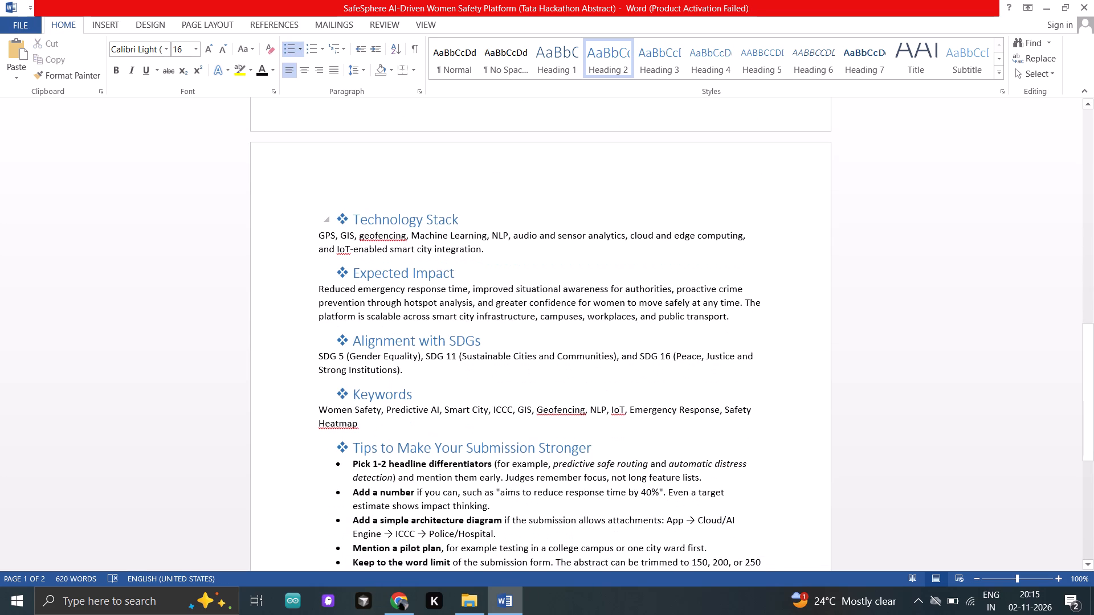
left_click(463, 226)
key("space")
type(":")
scroll(463, 226, "down", 1)
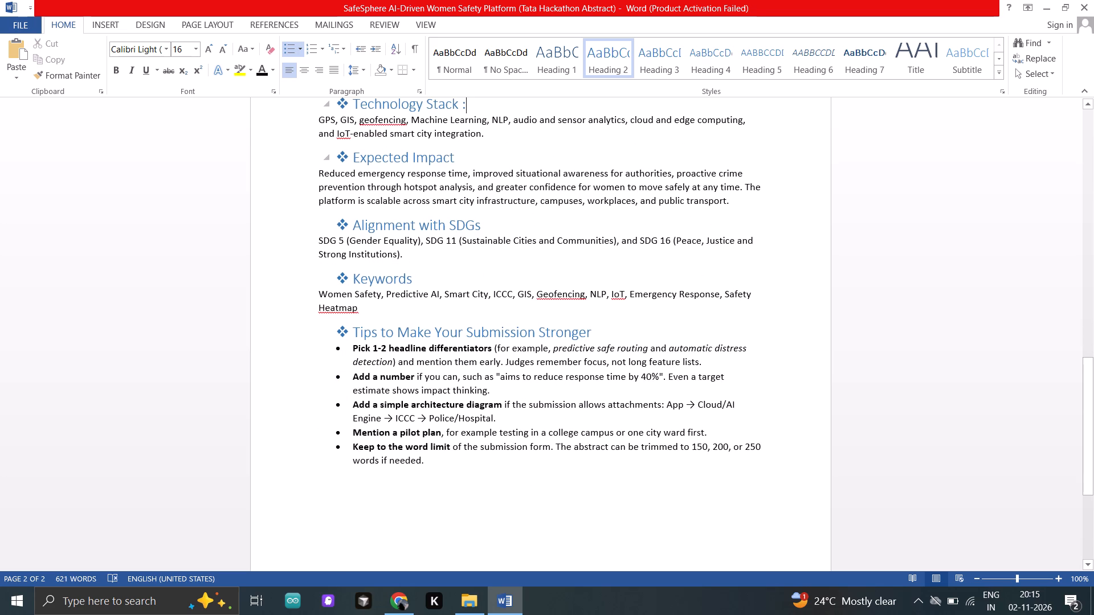
left_click(462, 160)
key("space")
type(":")
Append a space and a colon to the Alignment with SDGs, Keywords and Tips to Make Your Submission Stronger headings.
scroll(462, 160, "down", 1)
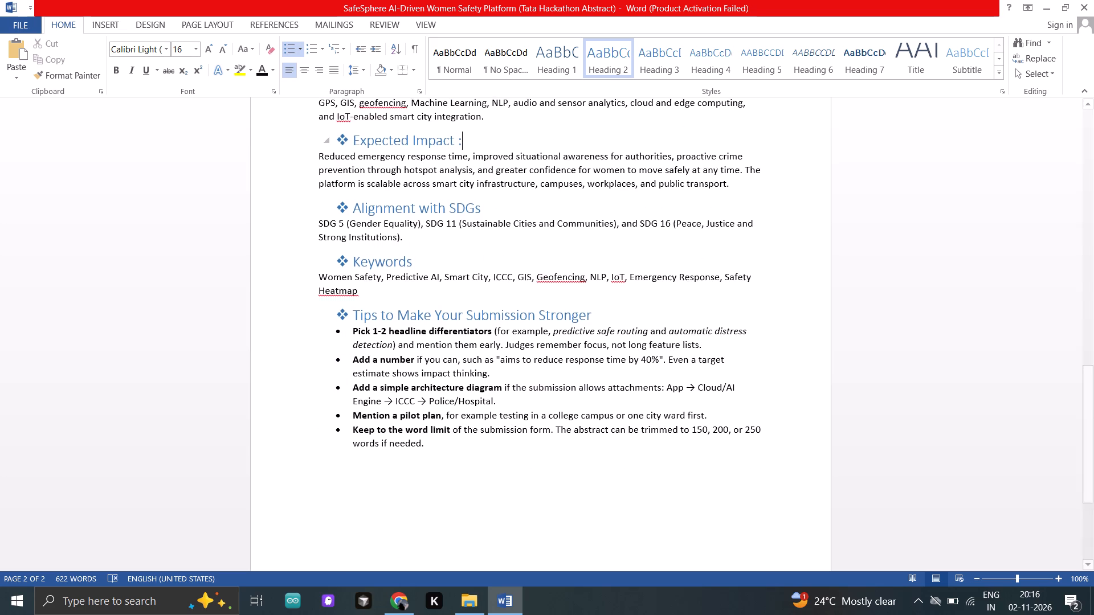
scroll(462, 160, "down", 1)
left_click(490, 139)
key("space")
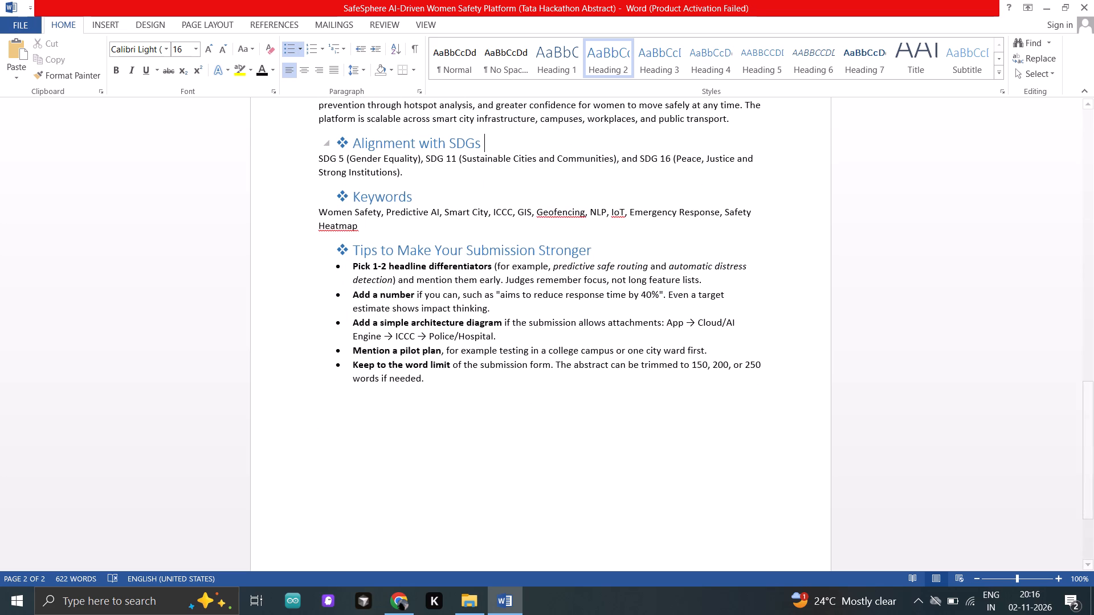
key("shift+colon")
scroll(490, 139, "down", 1)
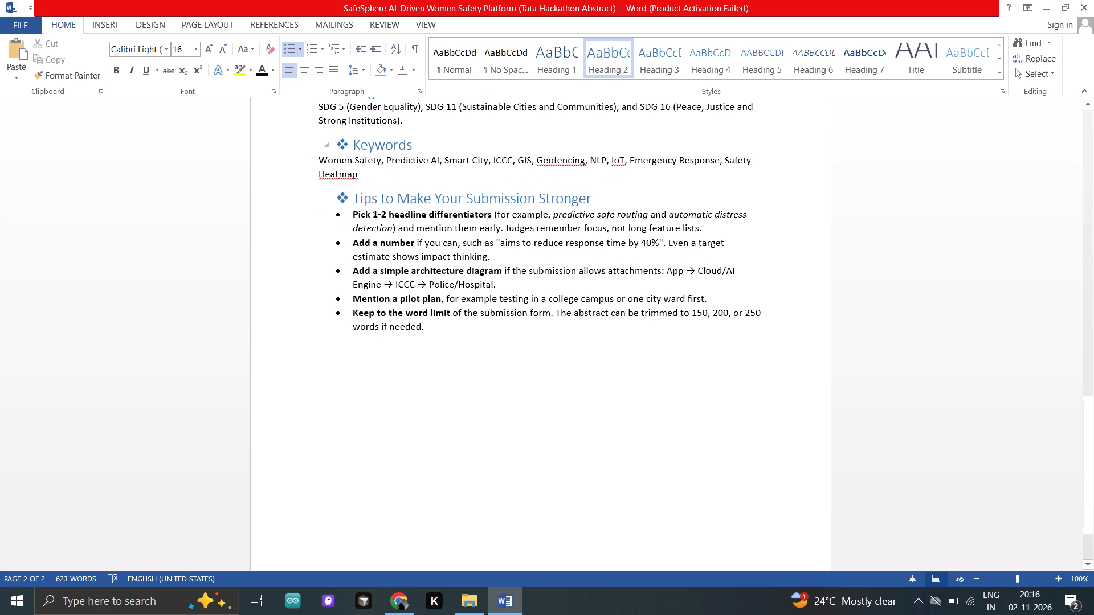
left_click(413, 150)
key("space")
type(":")
scroll(413, 150, "down", 1)
left_click(603, 171)
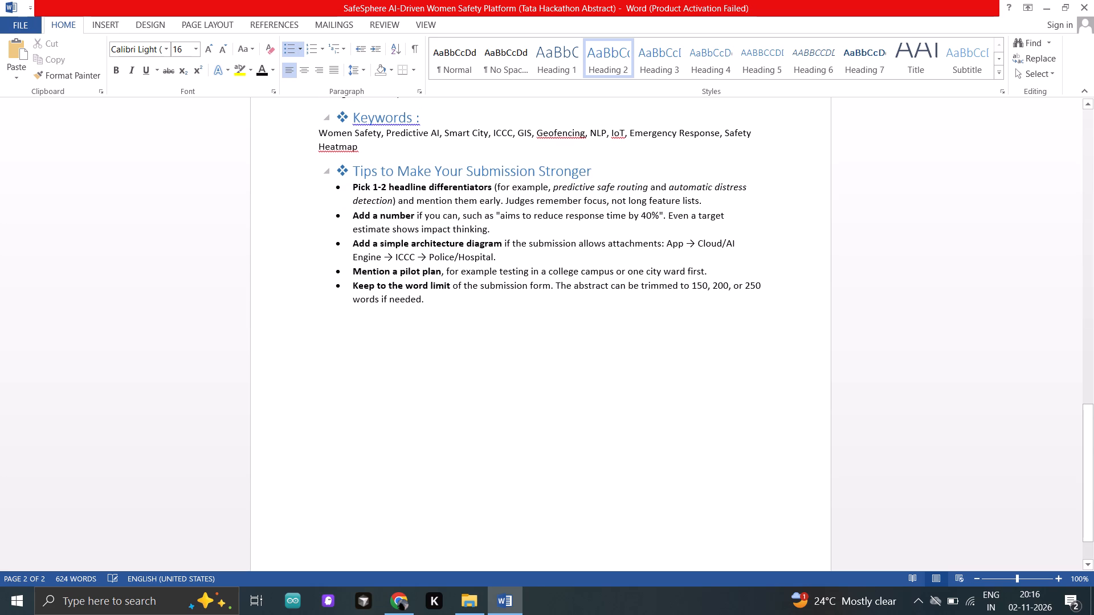
key("space")
type(":")
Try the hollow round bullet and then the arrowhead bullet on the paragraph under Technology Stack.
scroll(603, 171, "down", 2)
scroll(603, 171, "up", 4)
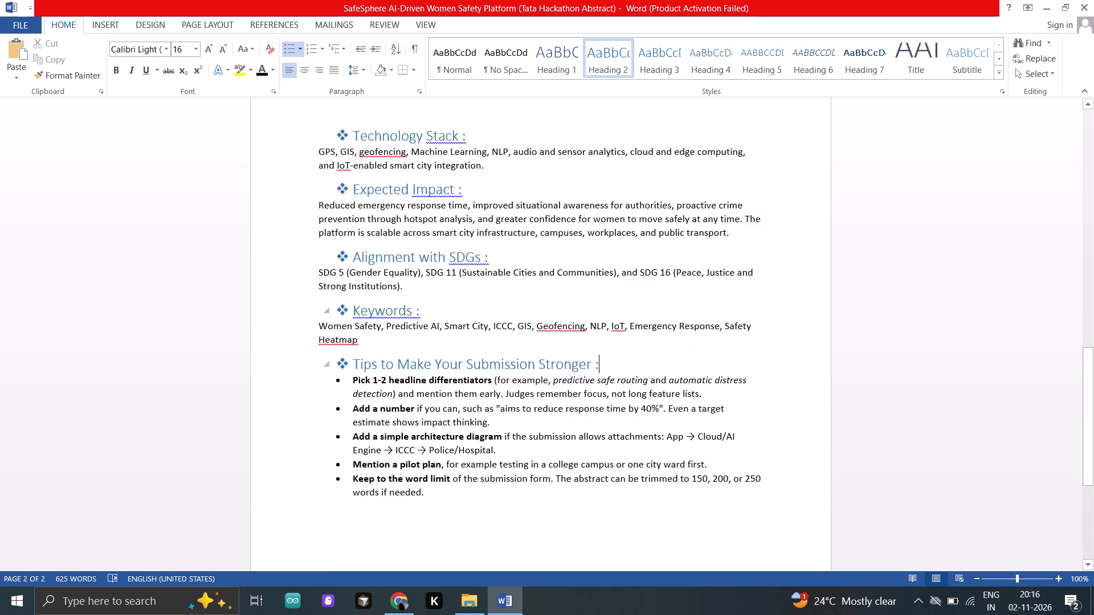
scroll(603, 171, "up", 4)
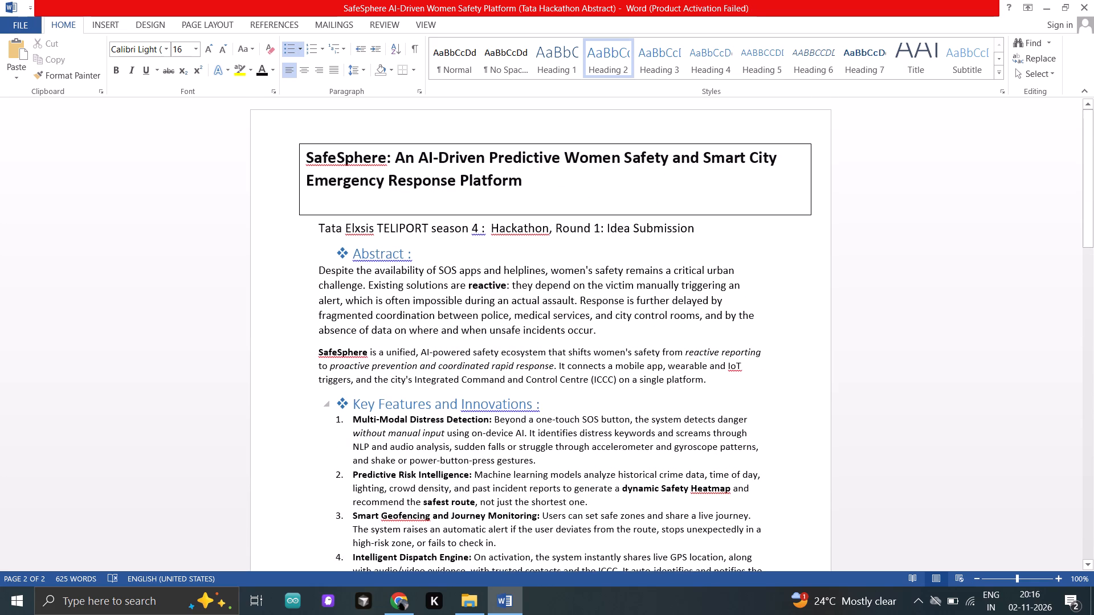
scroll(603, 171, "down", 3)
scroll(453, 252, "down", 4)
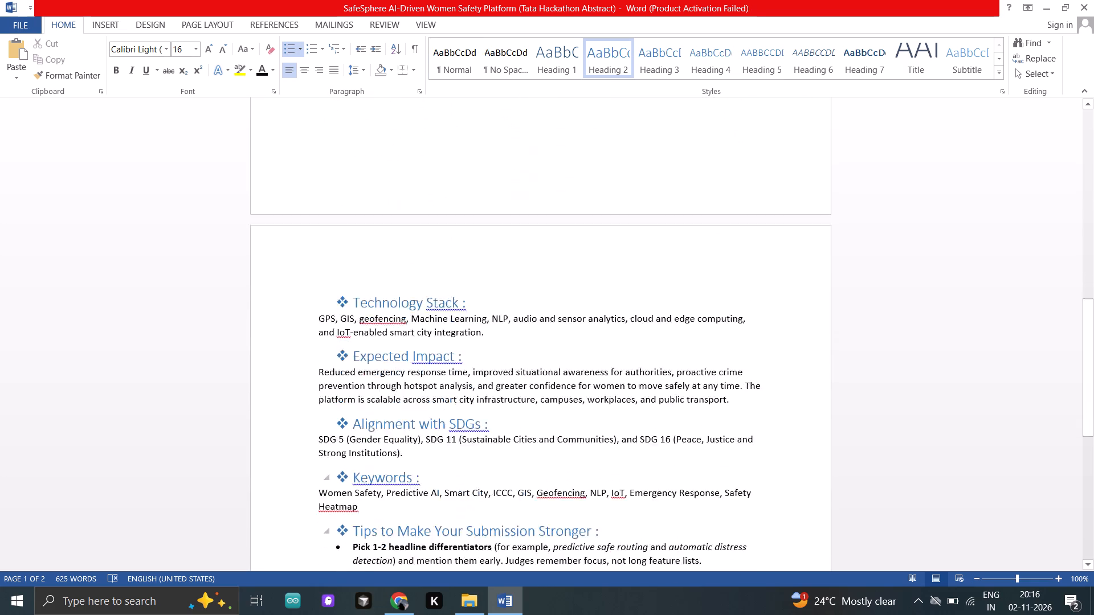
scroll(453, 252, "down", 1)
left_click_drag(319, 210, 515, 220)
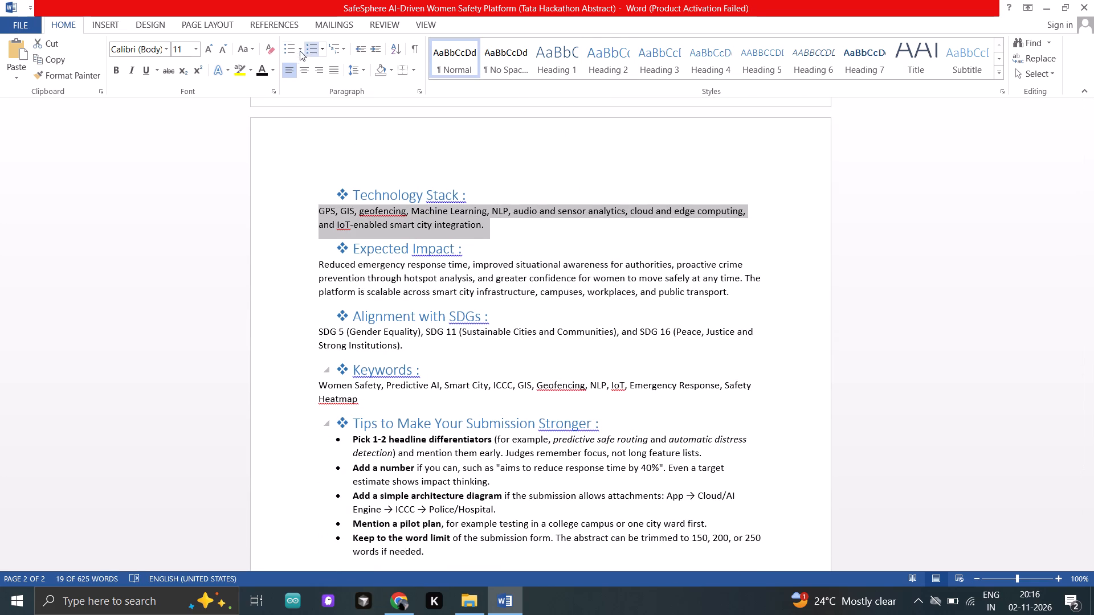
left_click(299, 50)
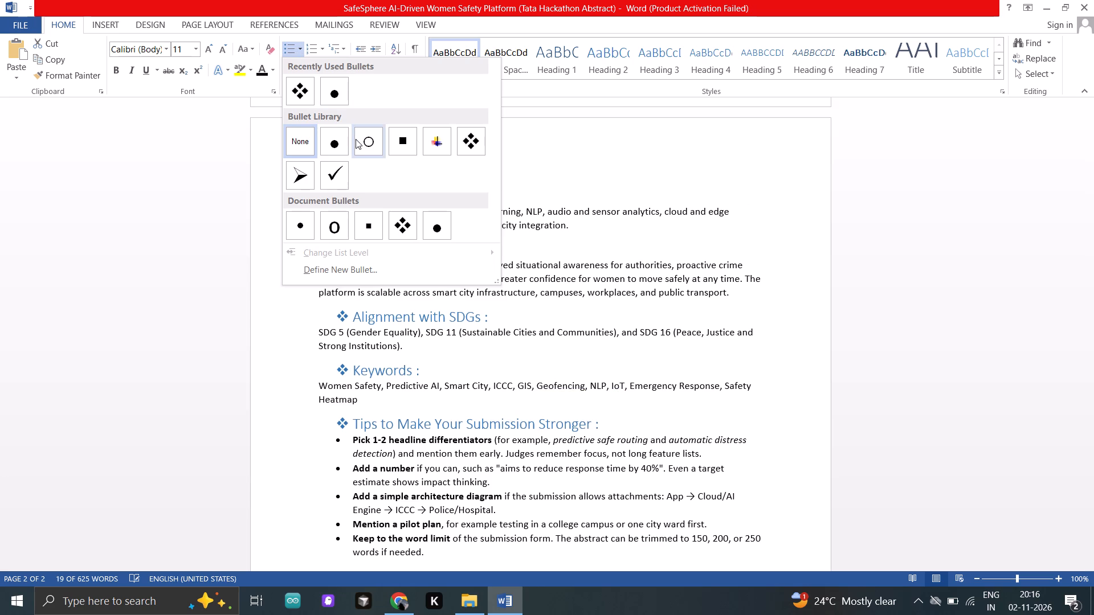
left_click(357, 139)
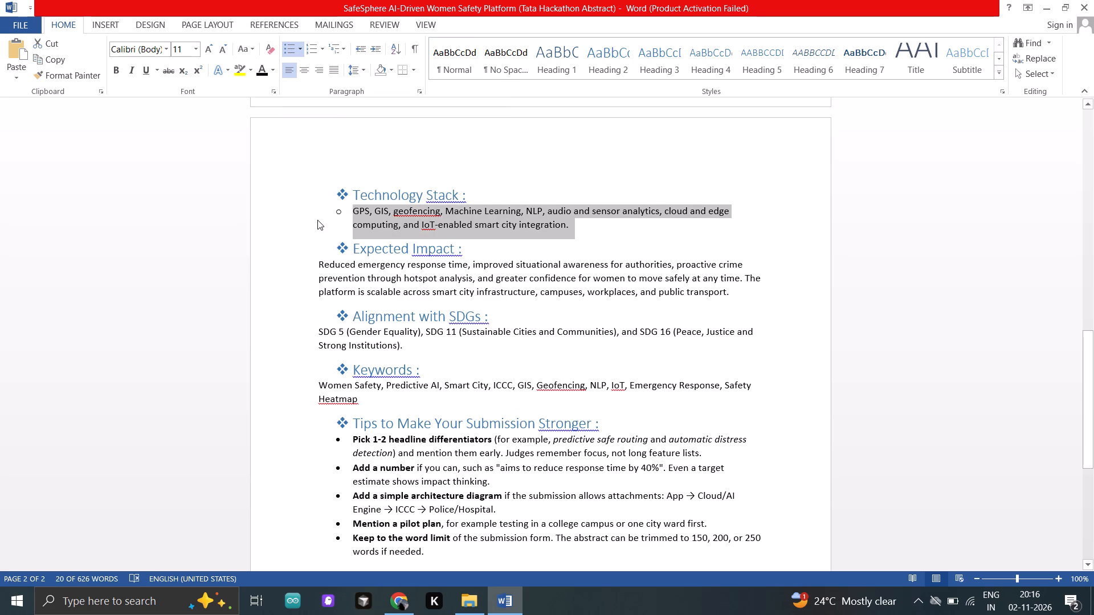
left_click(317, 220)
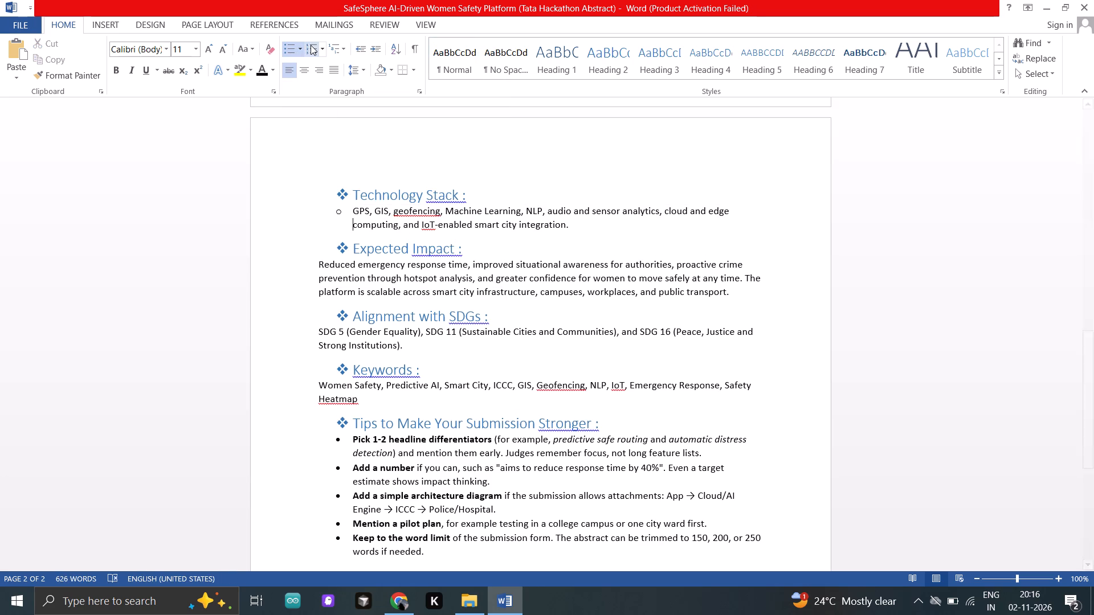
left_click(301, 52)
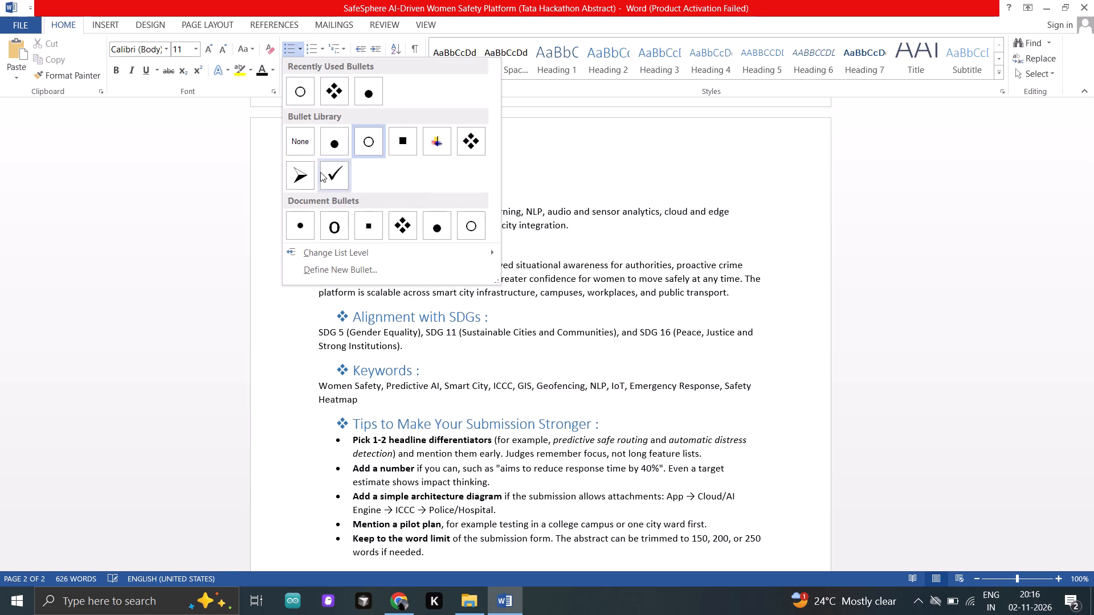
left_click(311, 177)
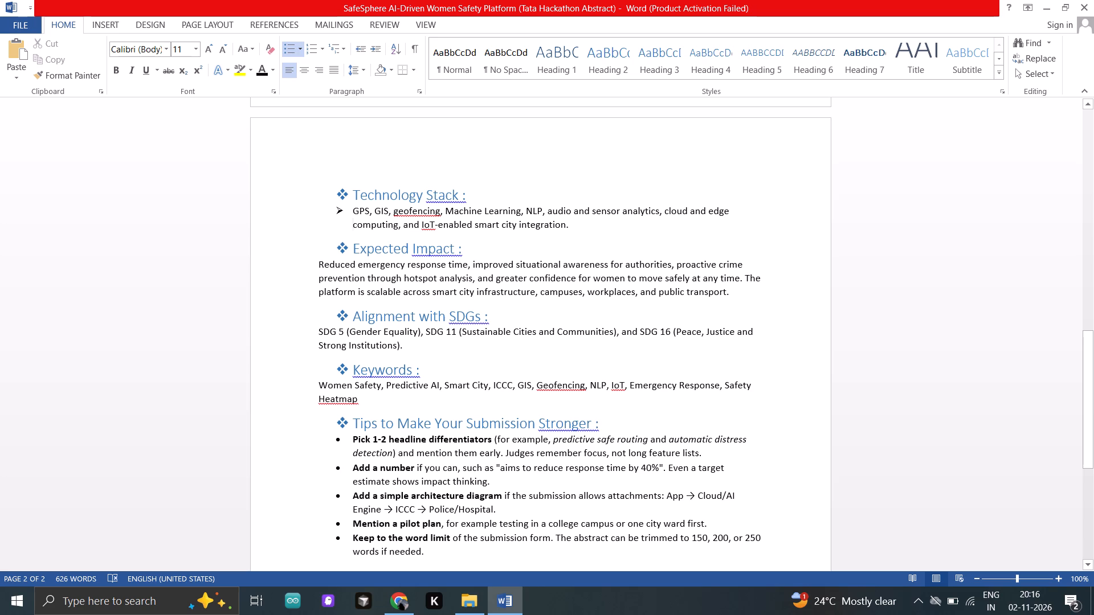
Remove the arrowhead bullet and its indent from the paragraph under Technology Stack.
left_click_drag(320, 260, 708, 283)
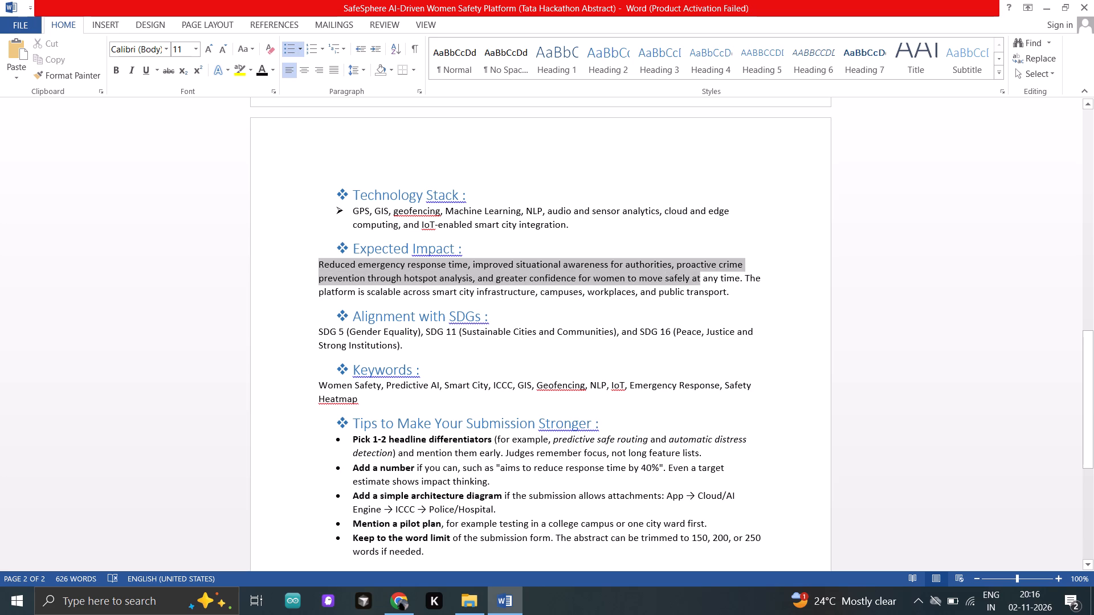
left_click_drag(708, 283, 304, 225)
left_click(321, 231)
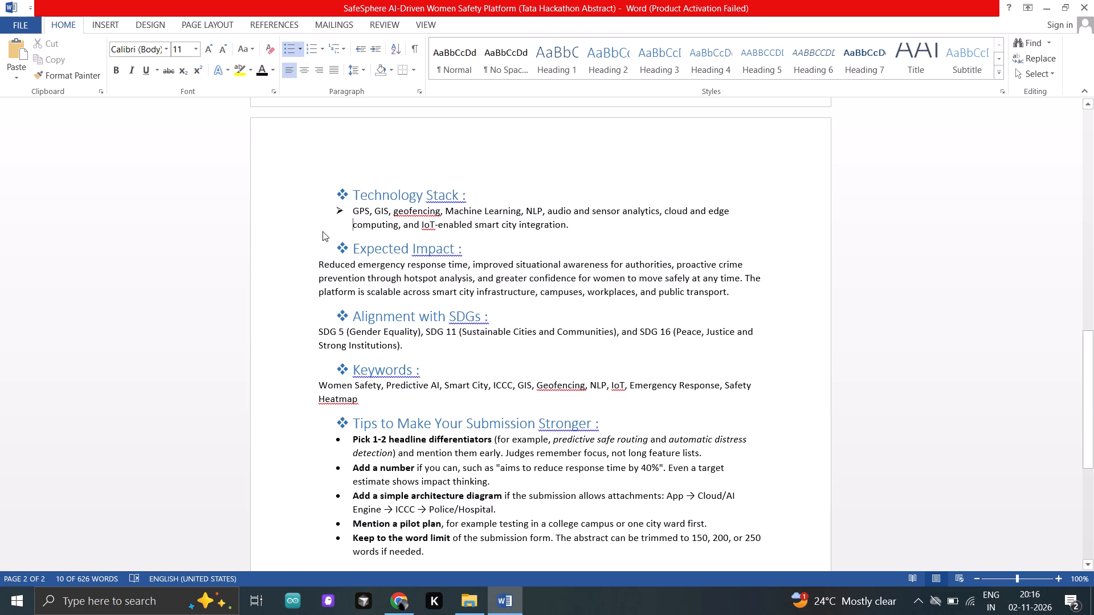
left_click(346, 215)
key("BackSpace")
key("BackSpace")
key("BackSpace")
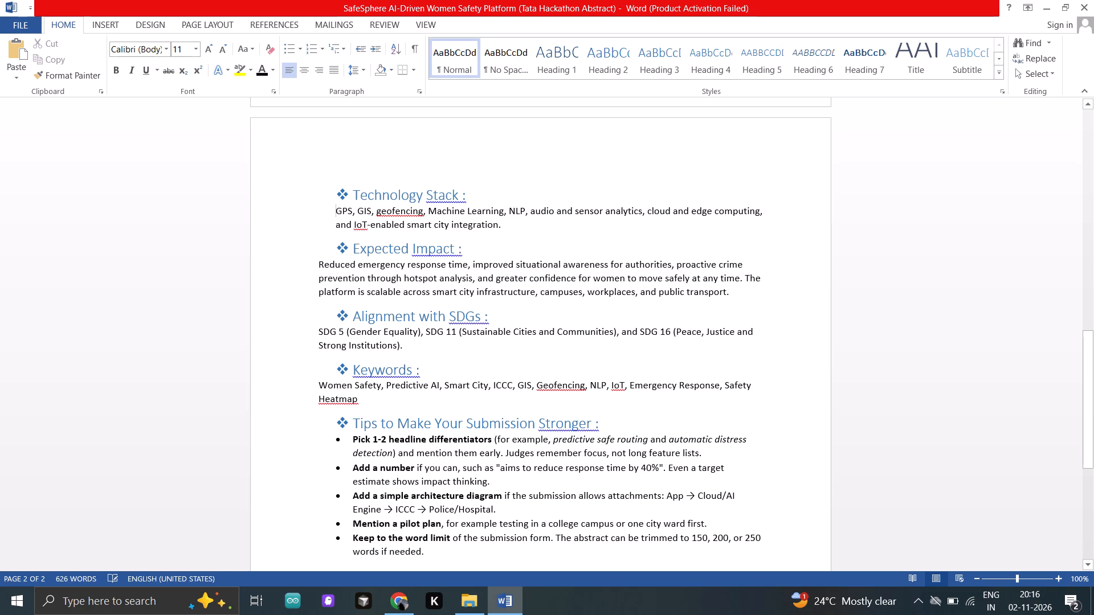
Indent the first line of the Technology Stack paragraph with spaces so it starts roughly beneath the heading text.
key("space")
key("space")
key("space")
key("space")
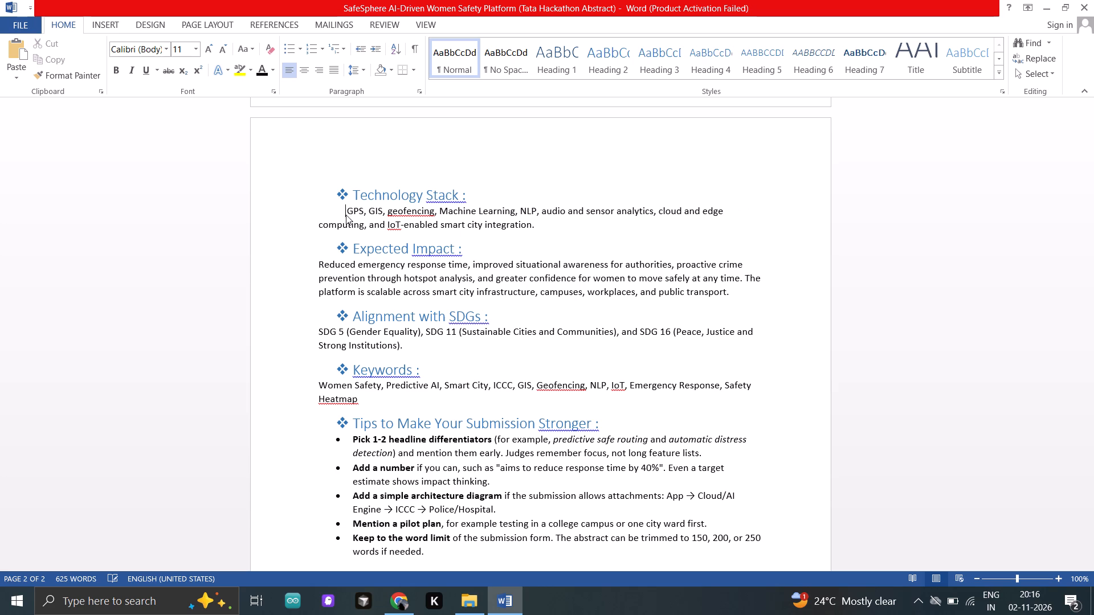
key("space")
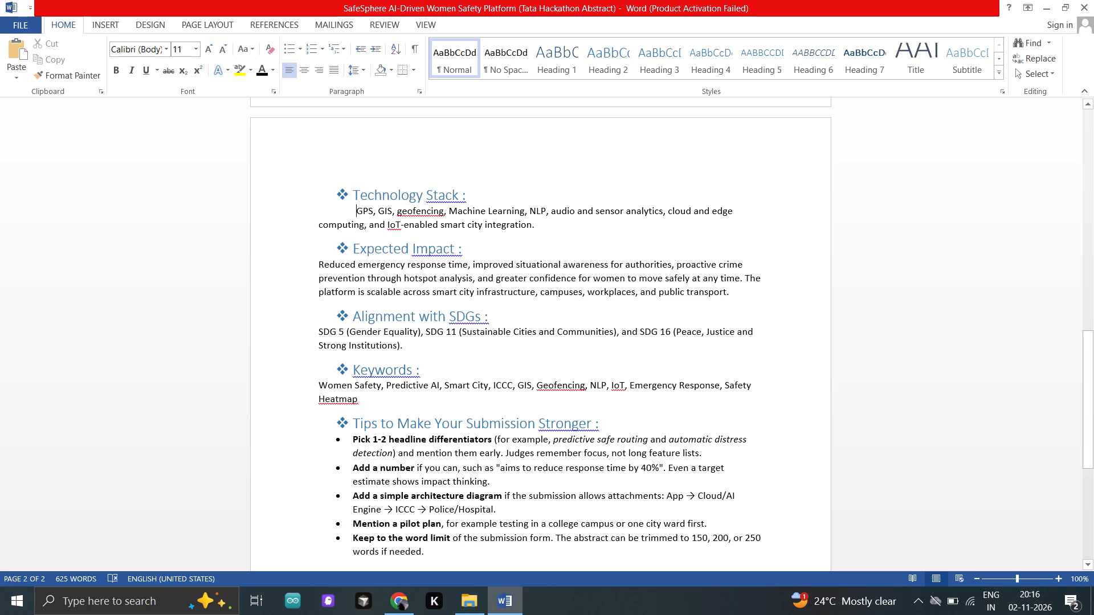
Try centre and right alignment on the paragraph under Technology Stack and settle on justified alignment.
left_click_drag(359, 211, 563, 228)
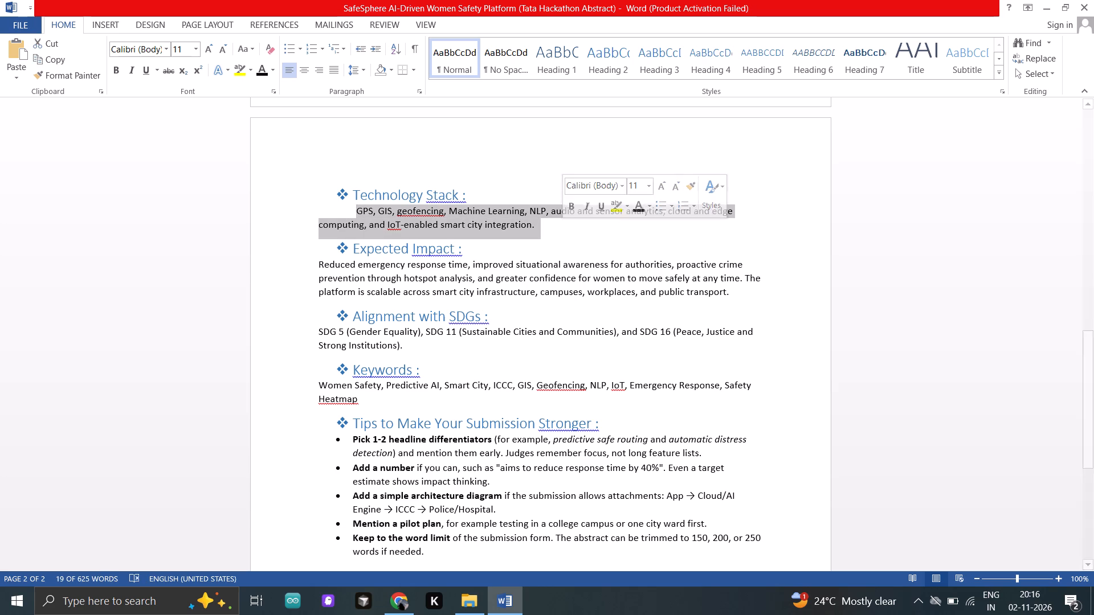
left_click(295, 73)
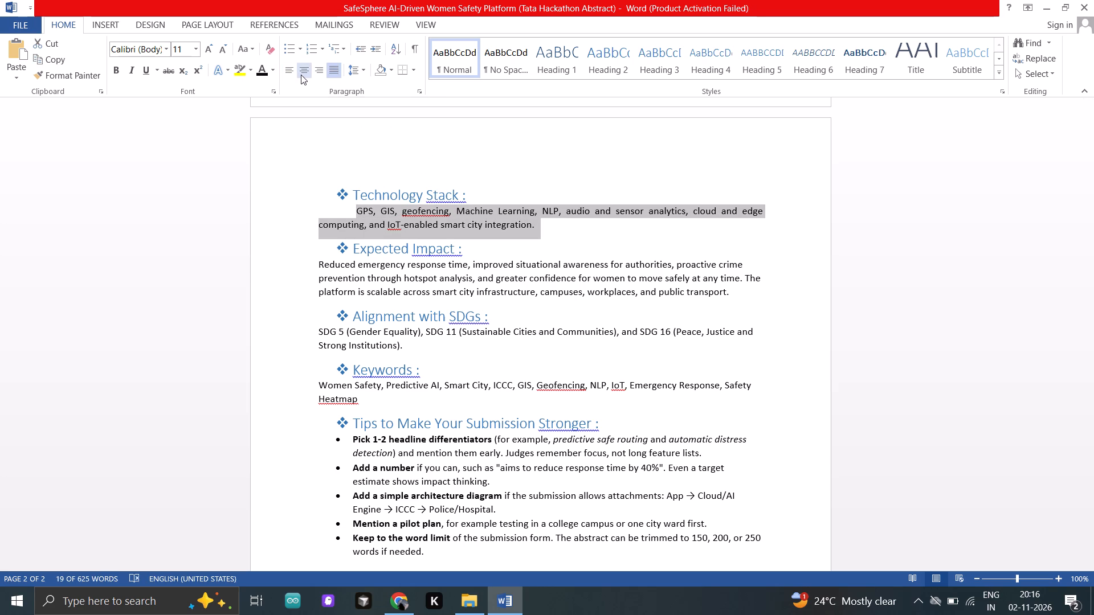
left_click(301, 75)
left_click(320, 73)
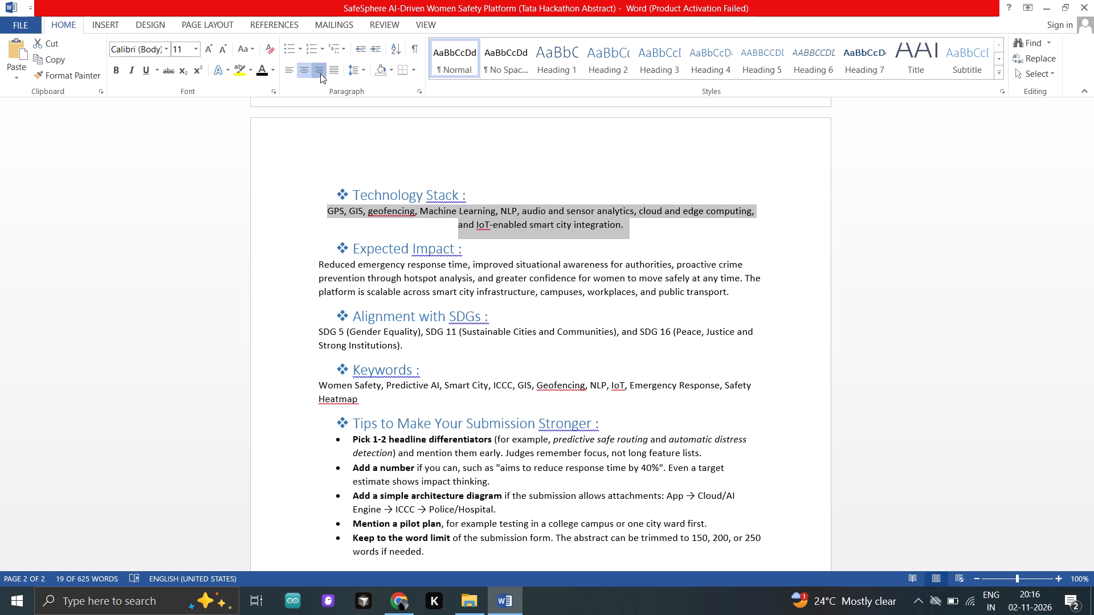
left_click(330, 73)
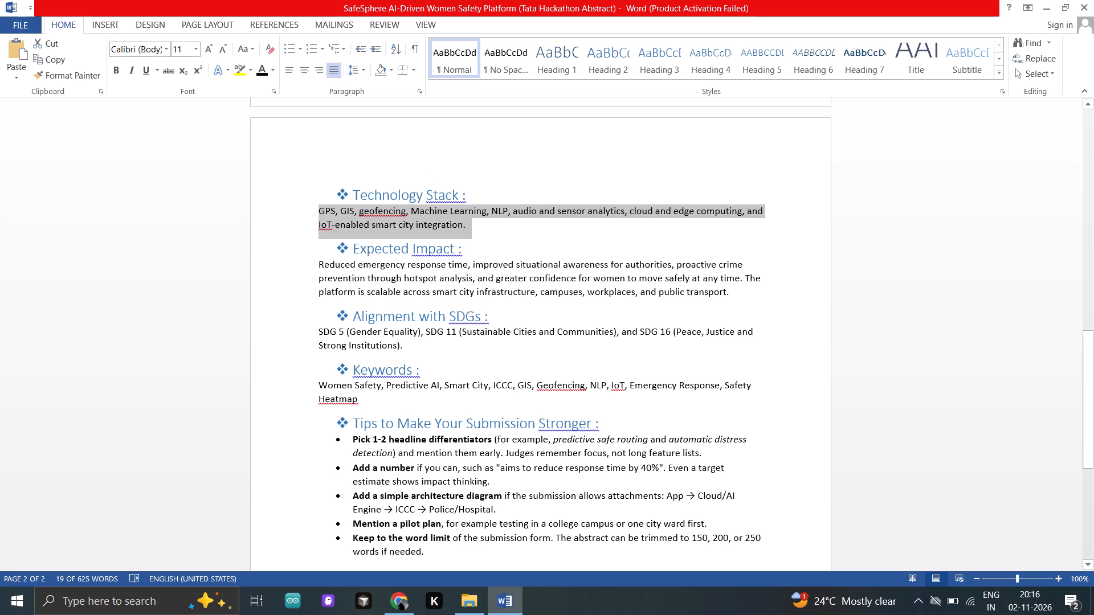
left_click(312, 161)
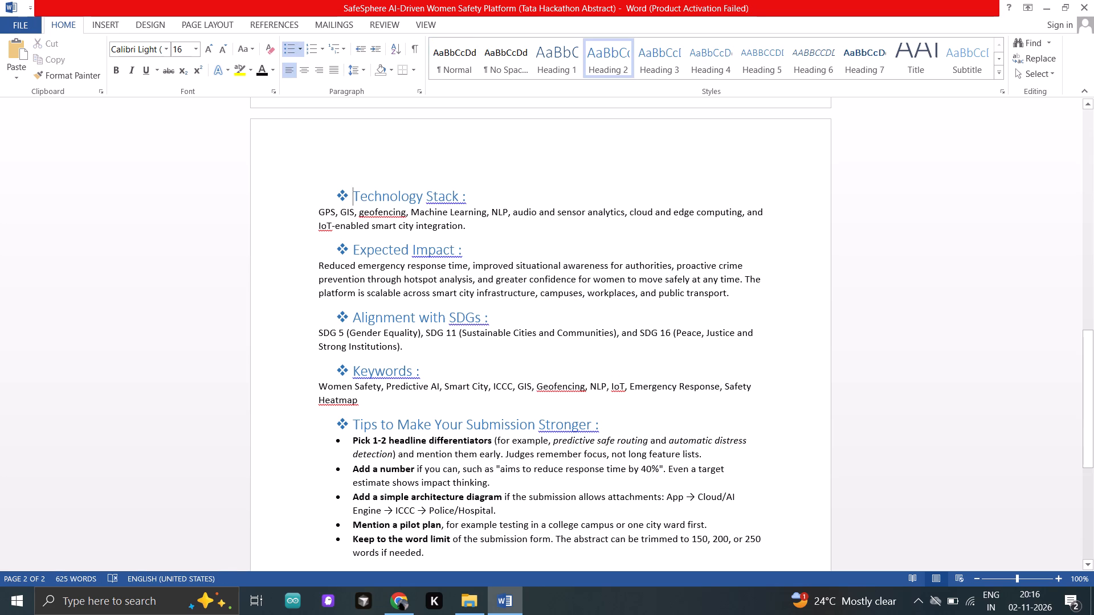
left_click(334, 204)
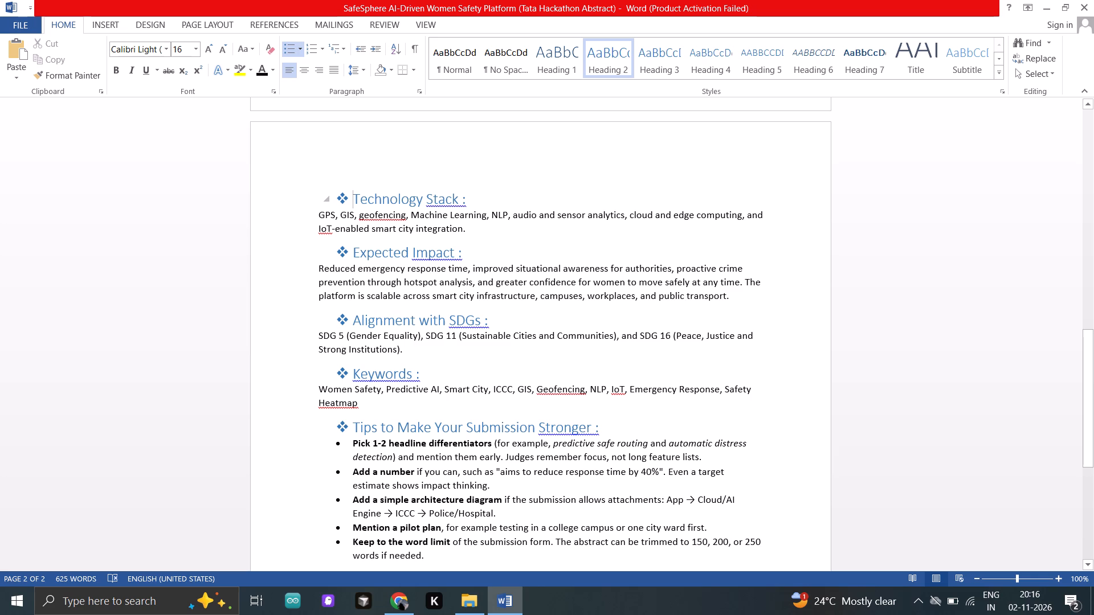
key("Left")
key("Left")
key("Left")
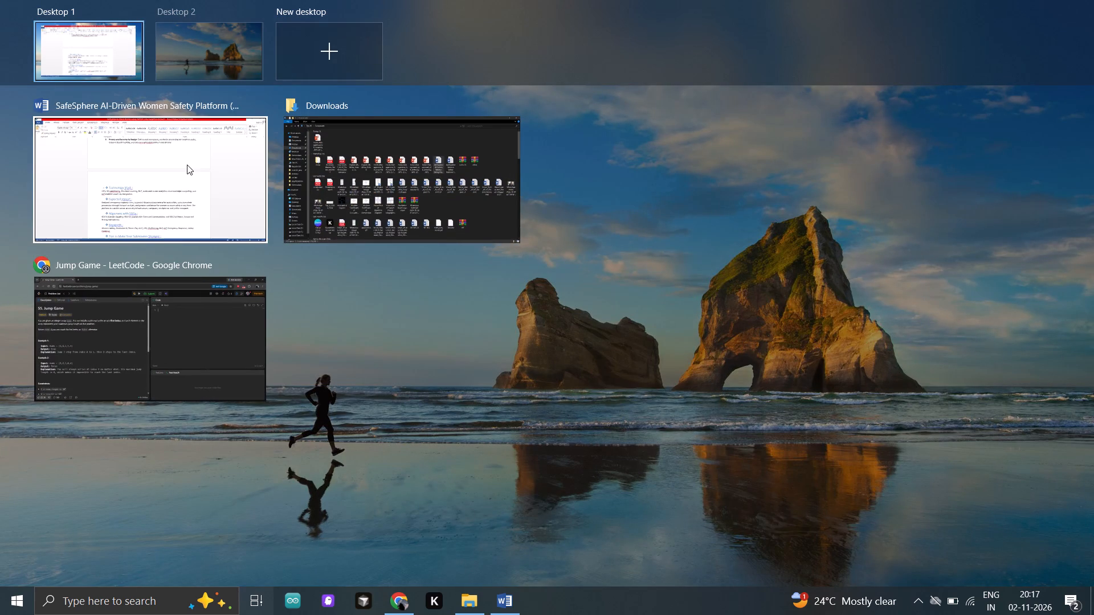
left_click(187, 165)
Review the document's formatting from the bordered title through the Tips to Make Your Submission Stronger section.
scroll(525, 365, "up", 14)
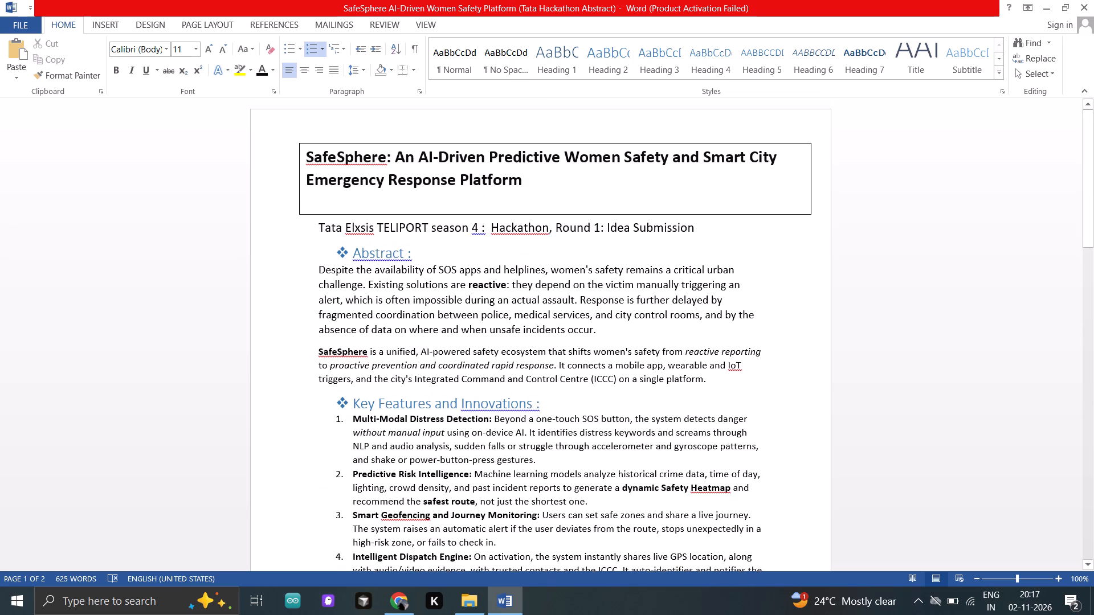
scroll(497, 315, "down", 4)
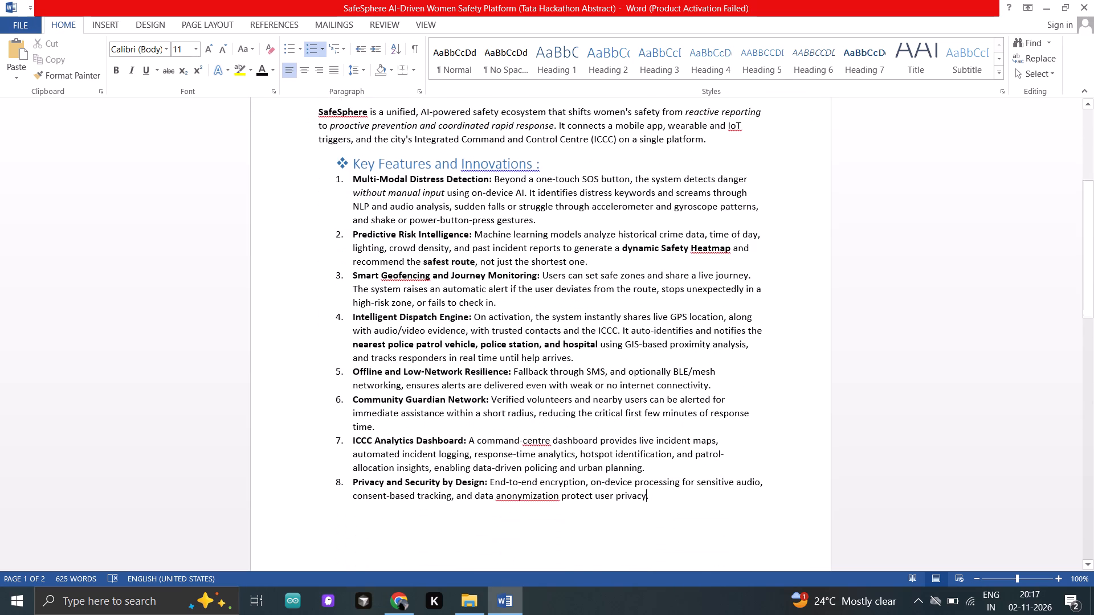
scroll(497, 315, "down", 4)
scroll(497, 315, "up", 2)
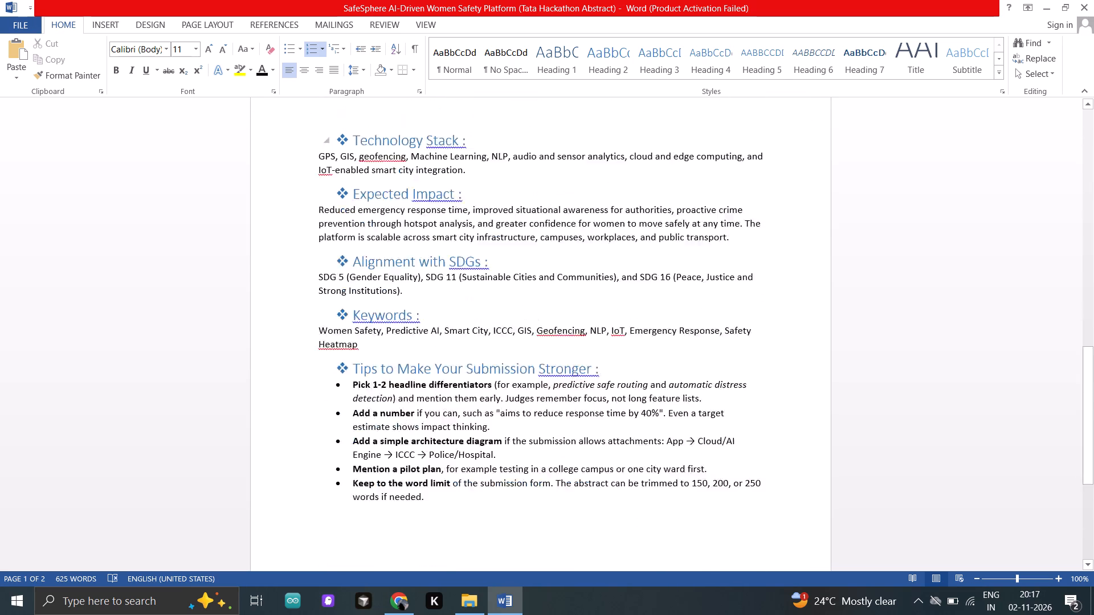
scroll(497, 315, "up", 2)
scroll(462, 262, "up", 3)
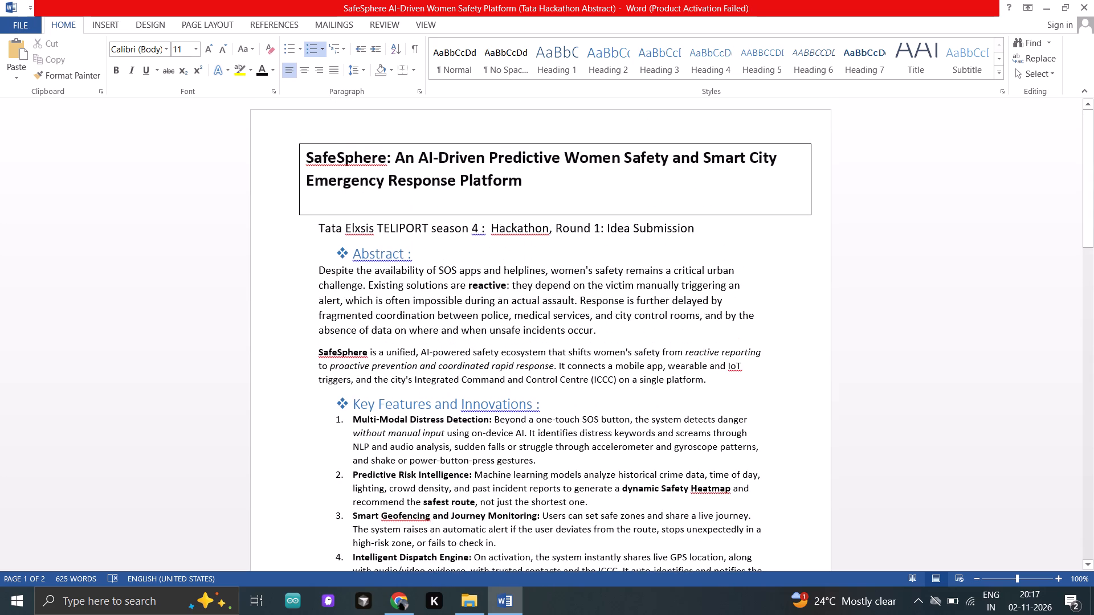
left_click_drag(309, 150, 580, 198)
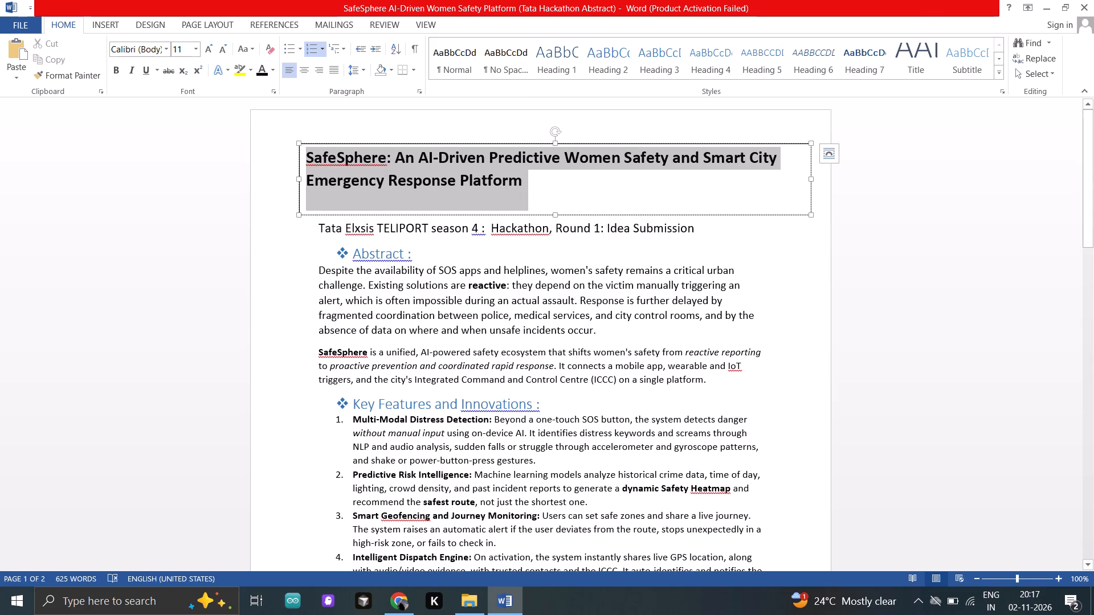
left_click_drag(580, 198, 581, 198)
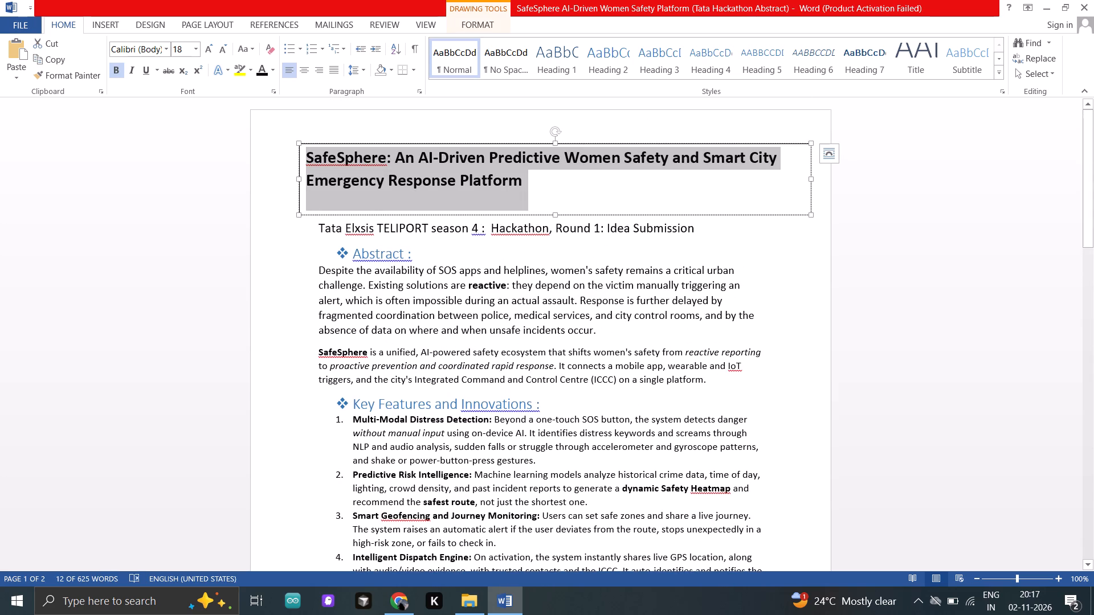
Make the Tata Elxsis TELIPORT season 4 Hackathon line below the title box bold and italic.
left_click_drag(322, 228, 712, 228)
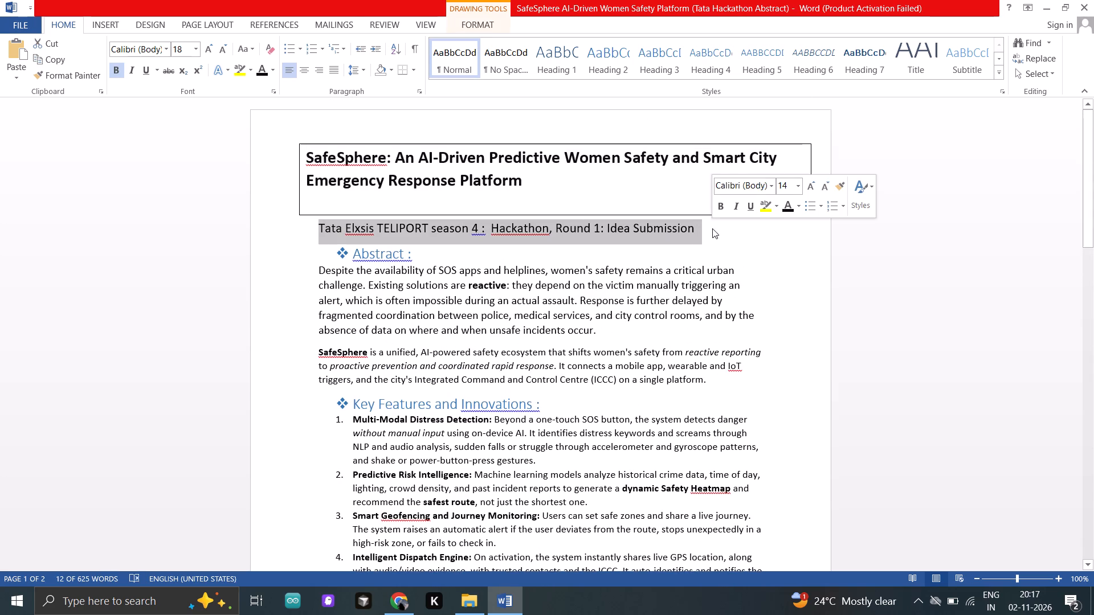
left_click(724, 210)
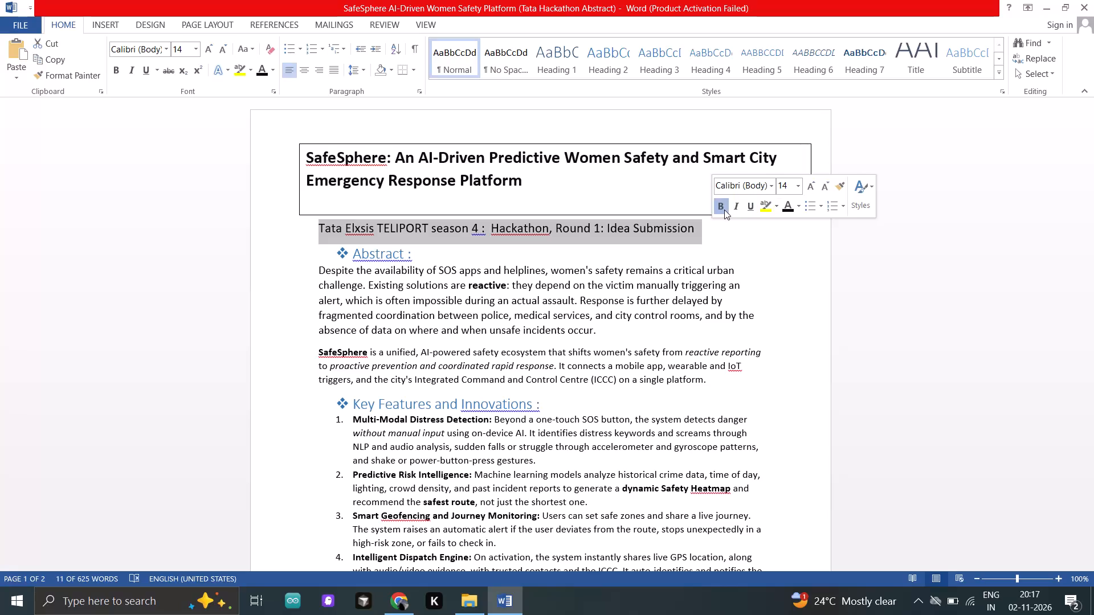
left_click(733, 210)
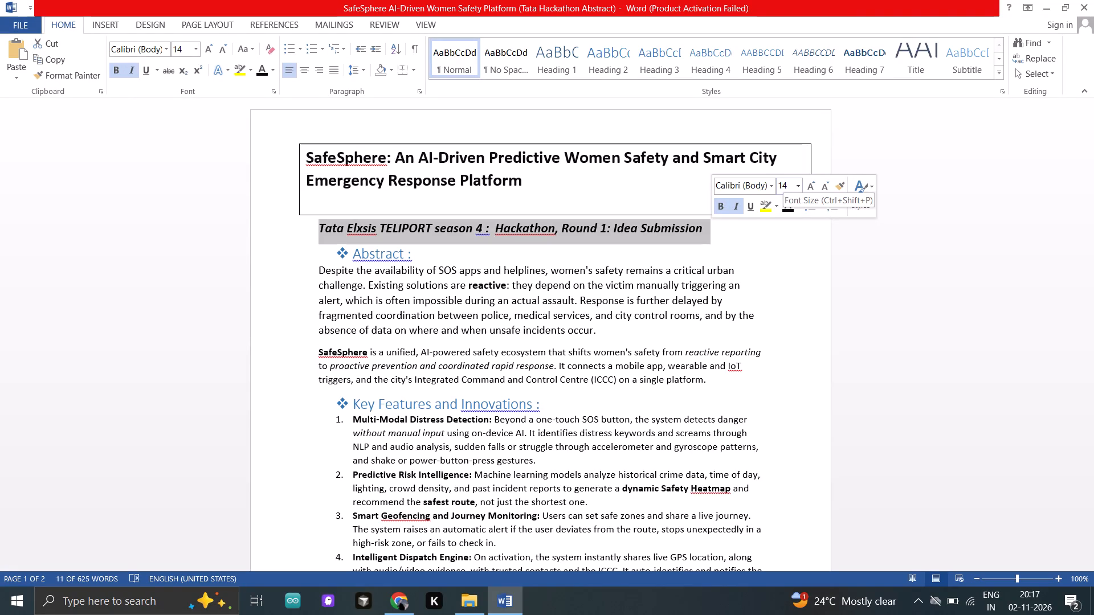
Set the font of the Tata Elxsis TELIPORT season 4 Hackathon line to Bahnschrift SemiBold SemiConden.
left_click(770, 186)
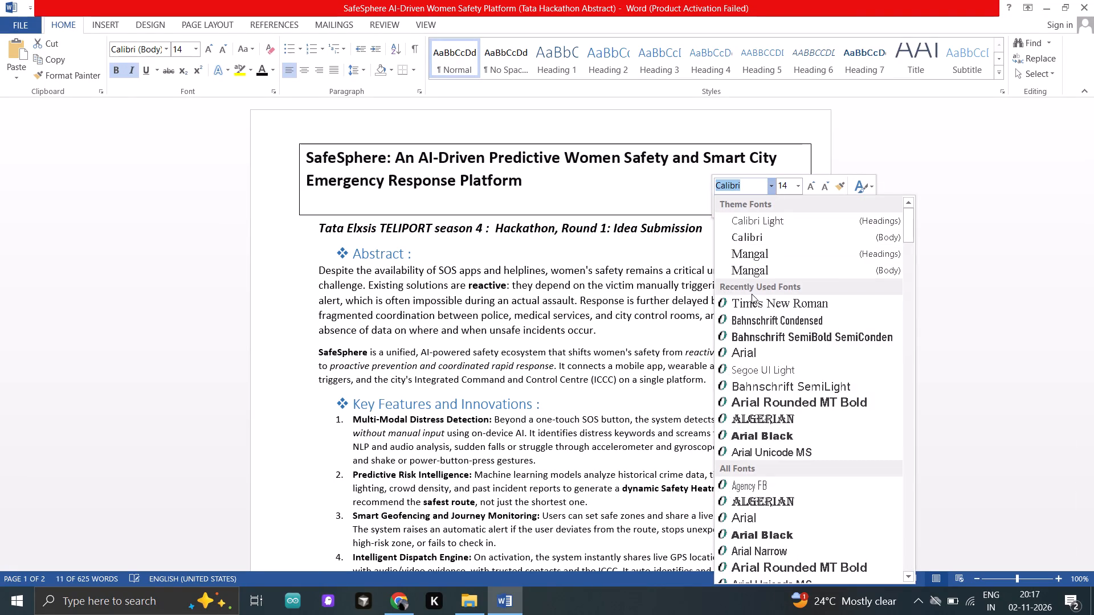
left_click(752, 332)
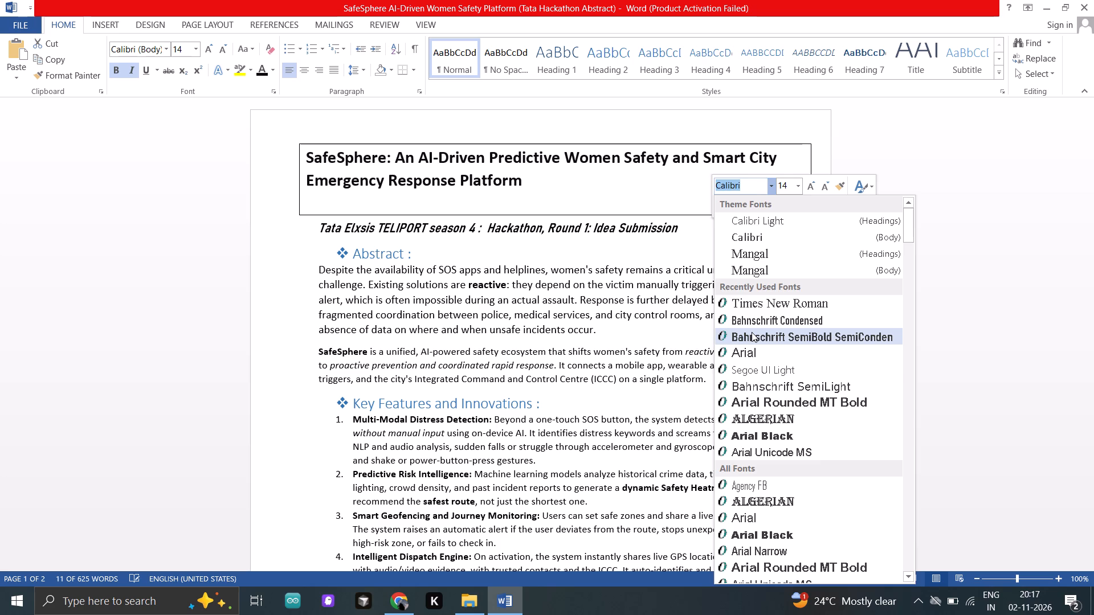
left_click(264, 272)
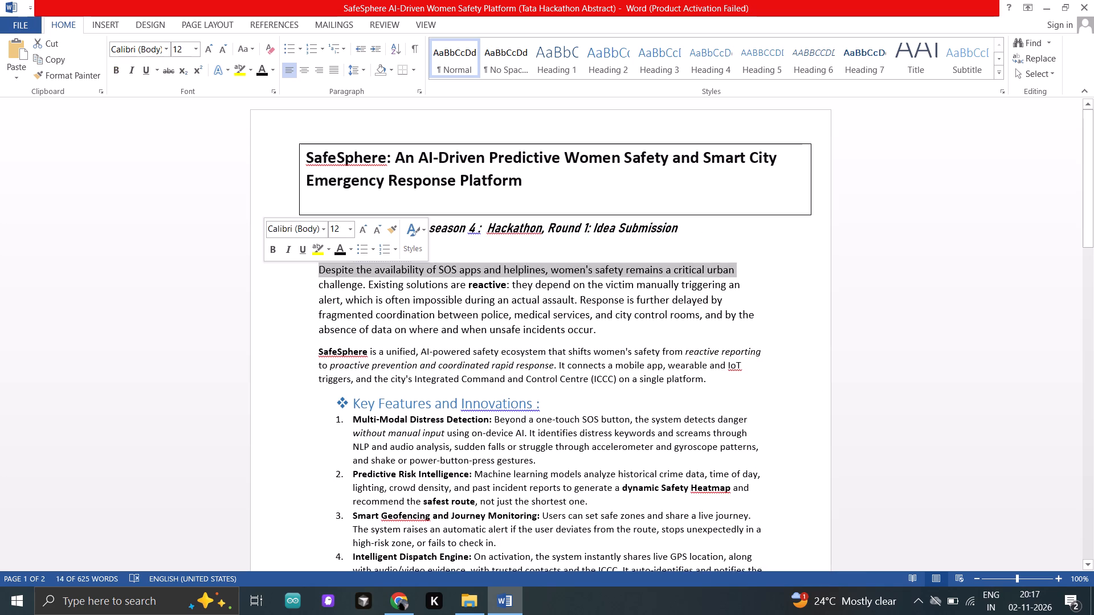
Set the font of the Tata Elxsis TELIPORT season 4 Hackathon line to Bahnschrift SemiLight, keeping it bold and italic.
left_click_drag(319, 225, 713, 235)
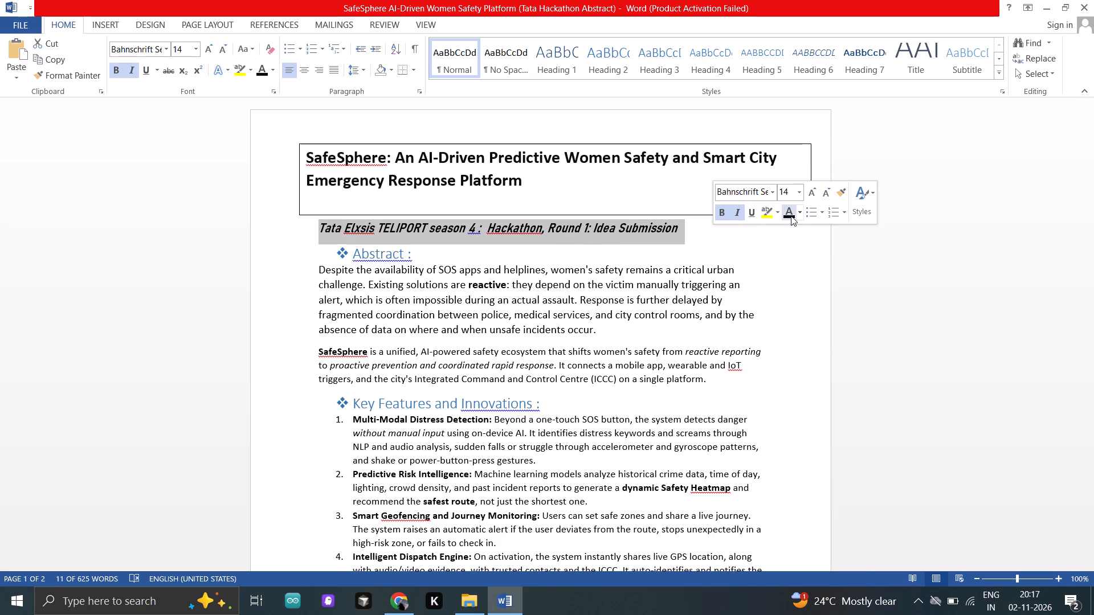
left_click(742, 215)
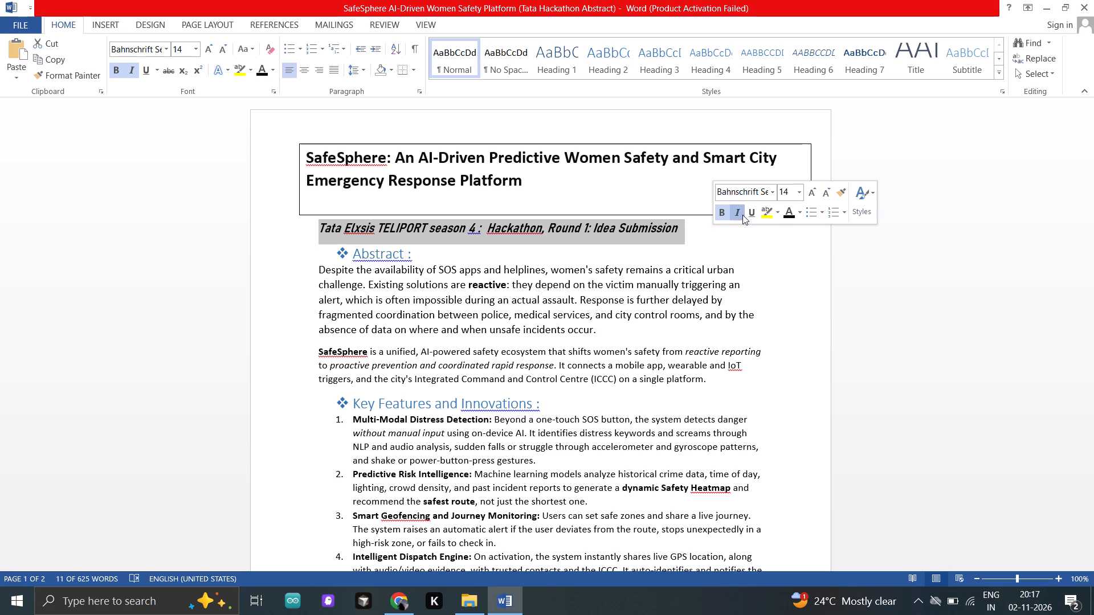
left_click(742, 215)
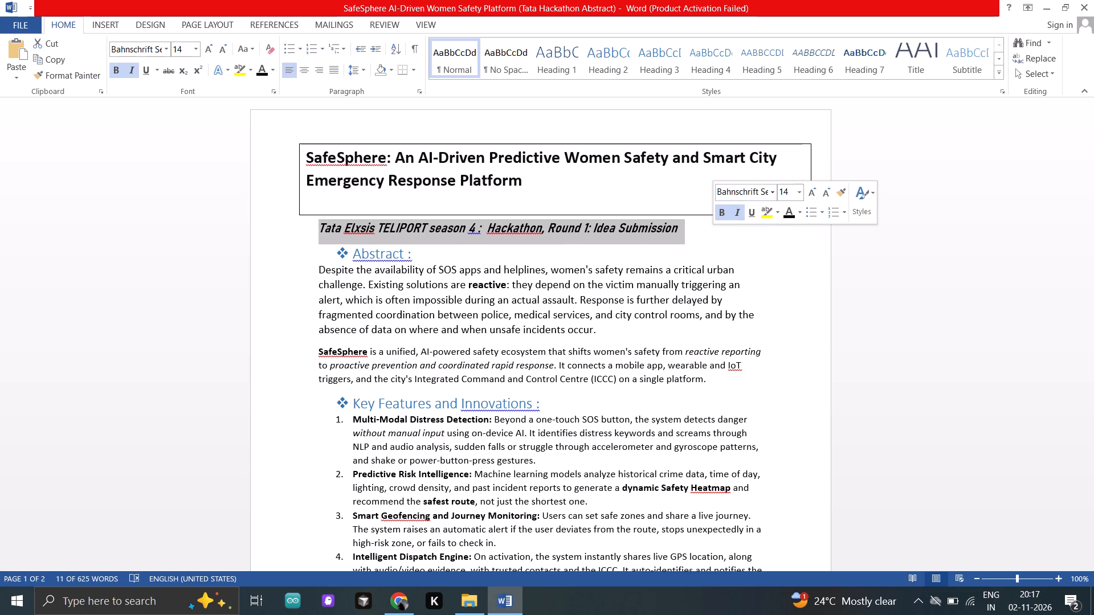
left_click(771, 193)
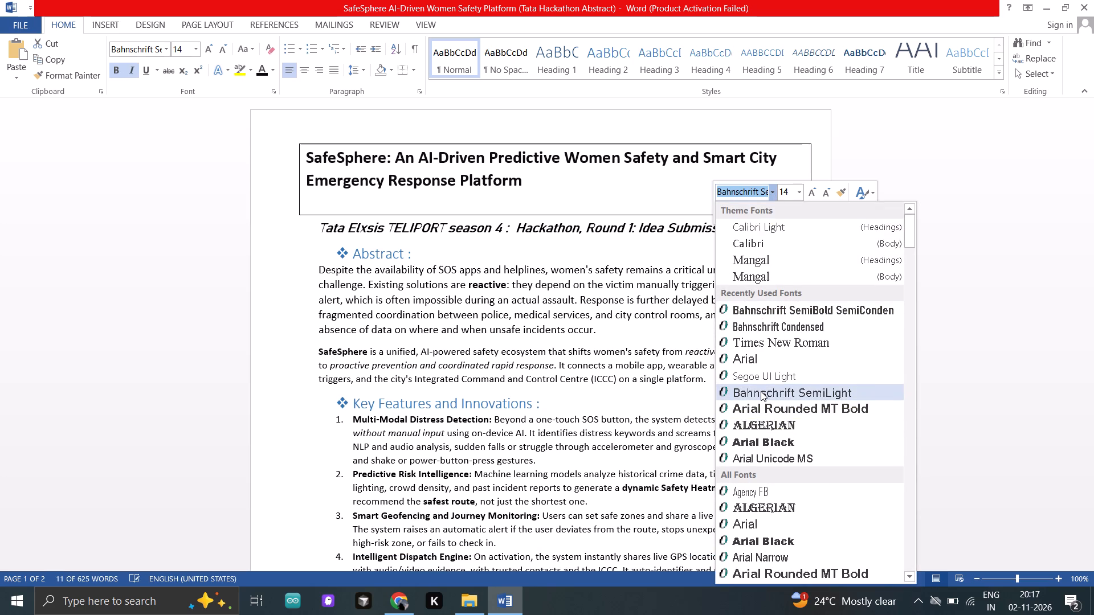
left_click(761, 391)
left_click(367, 350)
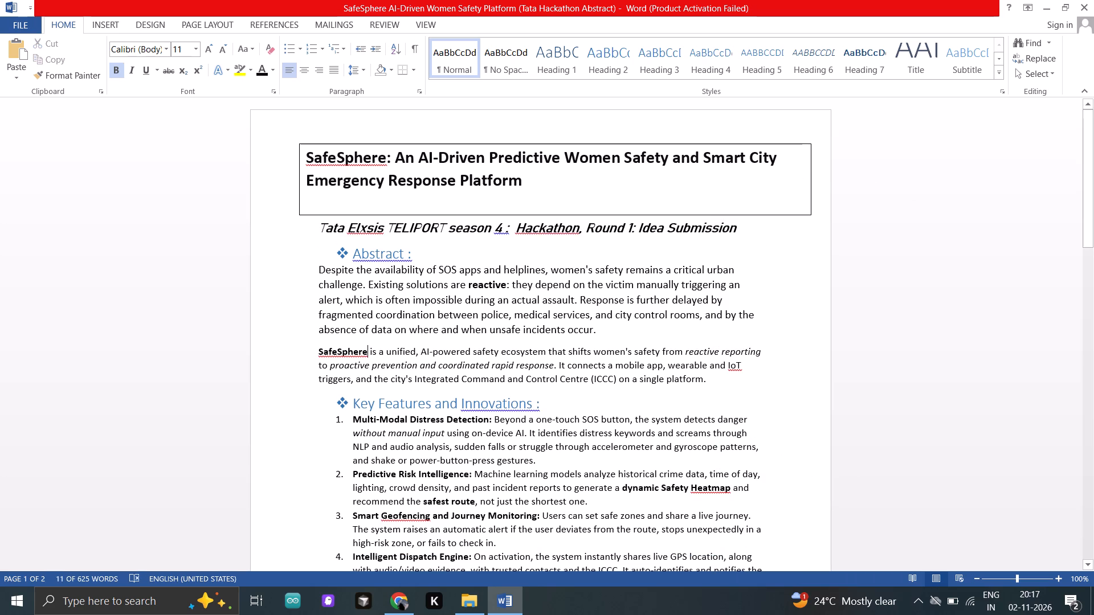
Set the font of the SafeSphere title inside the bordered box to Bahnschrift SemiLight.
scroll(367, 350, "up", 1)
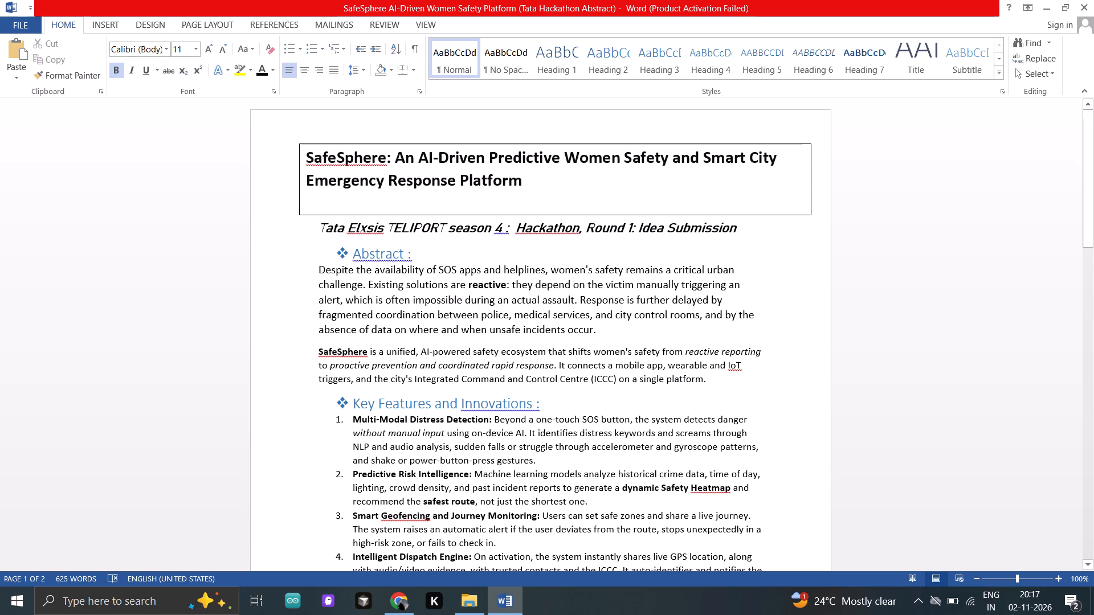
scroll(367, 350, "up", 1)
left_click_drag(308, 156, 476, 202)
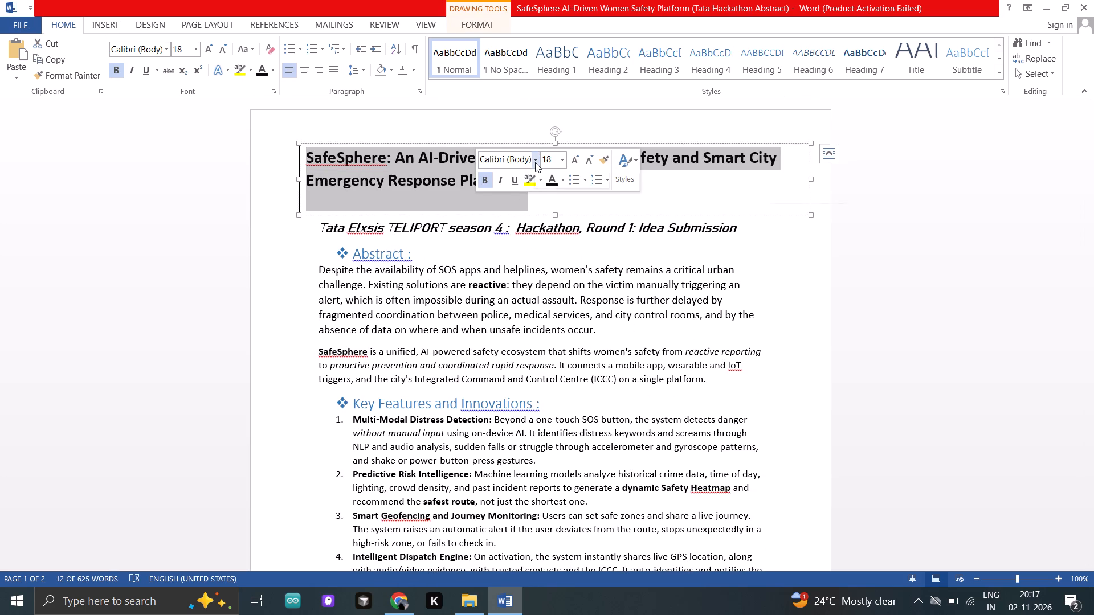
left_click(535, 162)
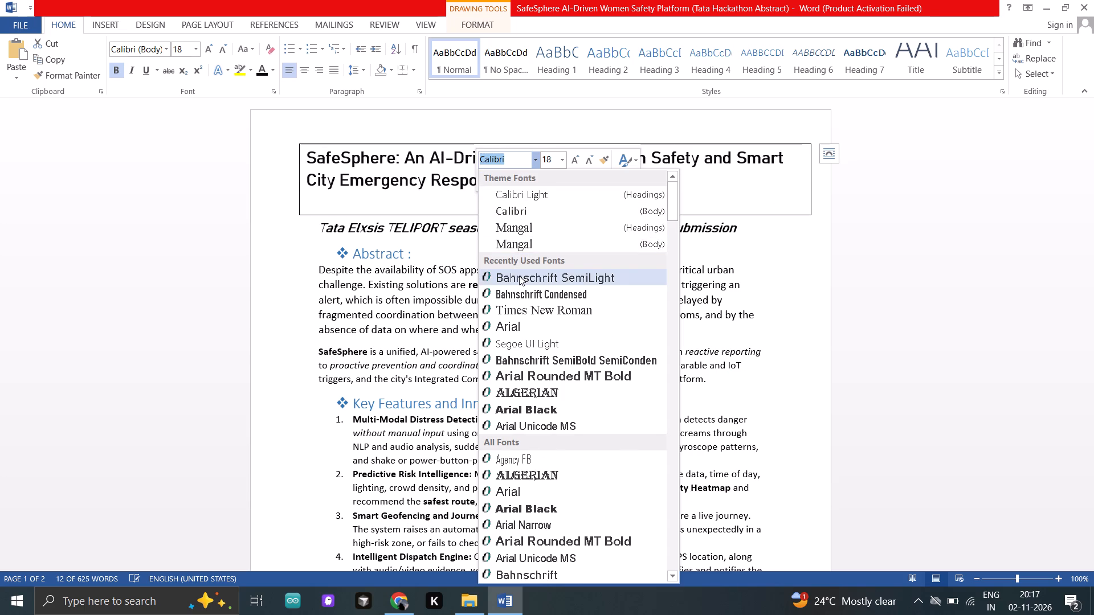
left_click(519, 276)
left_click(267, 281)
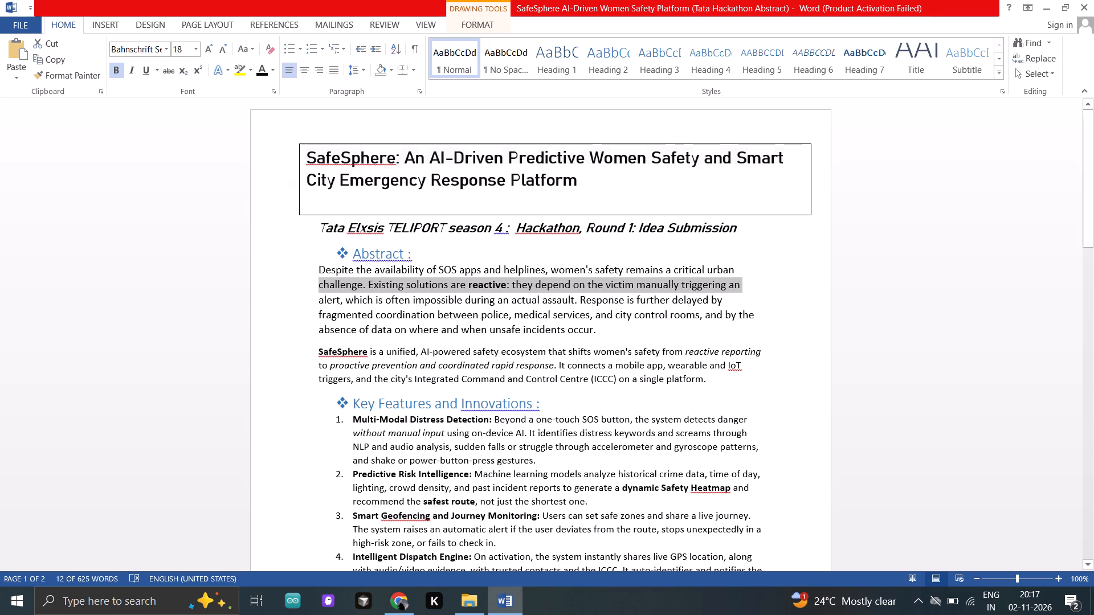
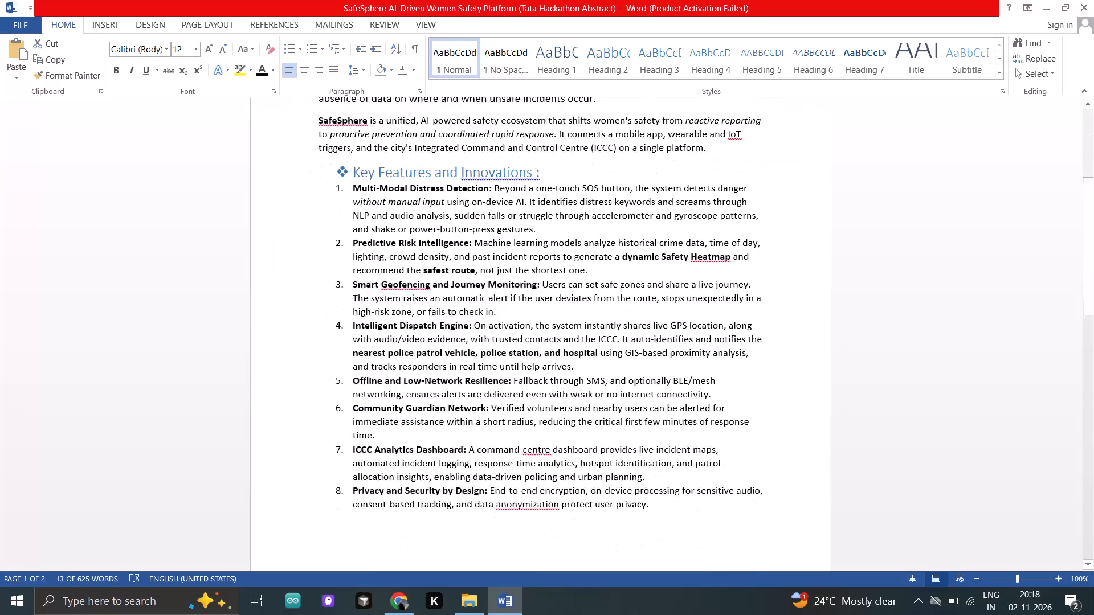
Add an unbulleted blank line below the Keep to the word limit tip at the end of the document.
scroll(362, 352, "down", 4)
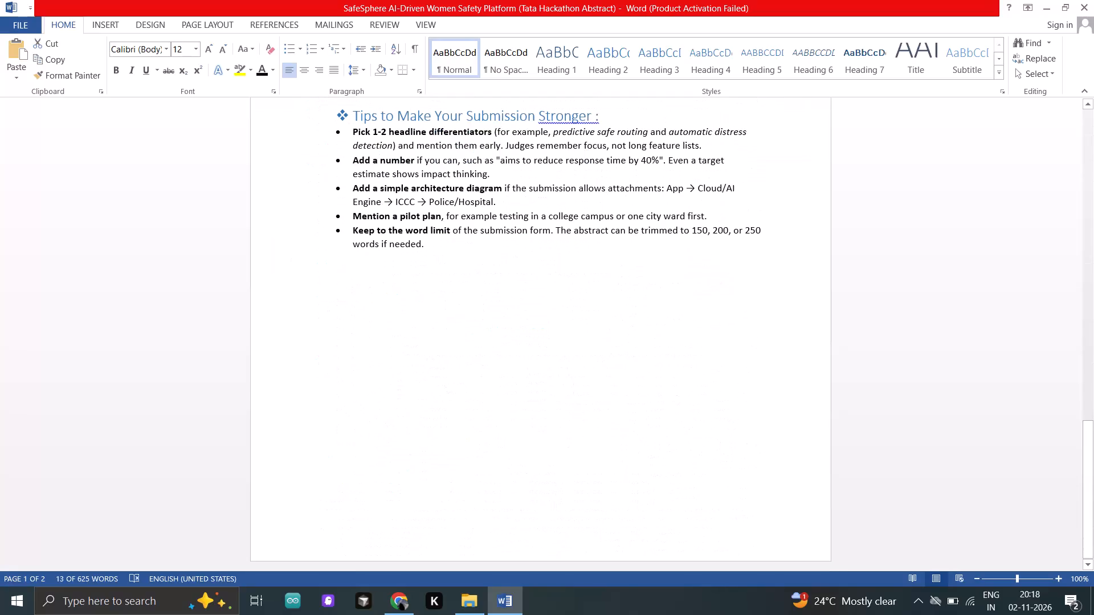
scroll(362, 352, "up", 1)
left_click(362, 352)
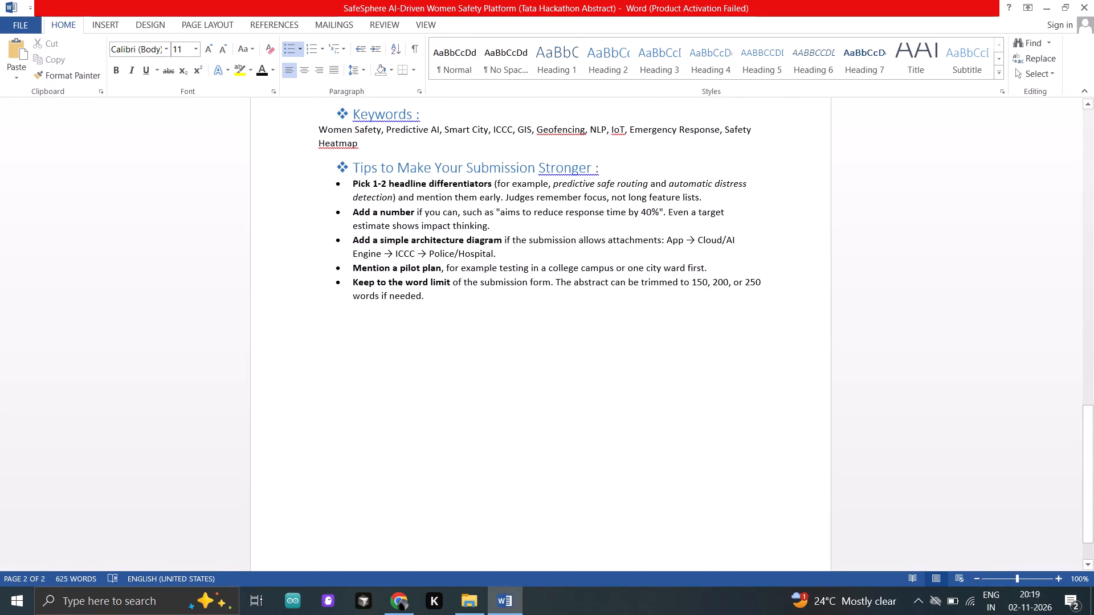
left_click(428, 306)
key("Return")
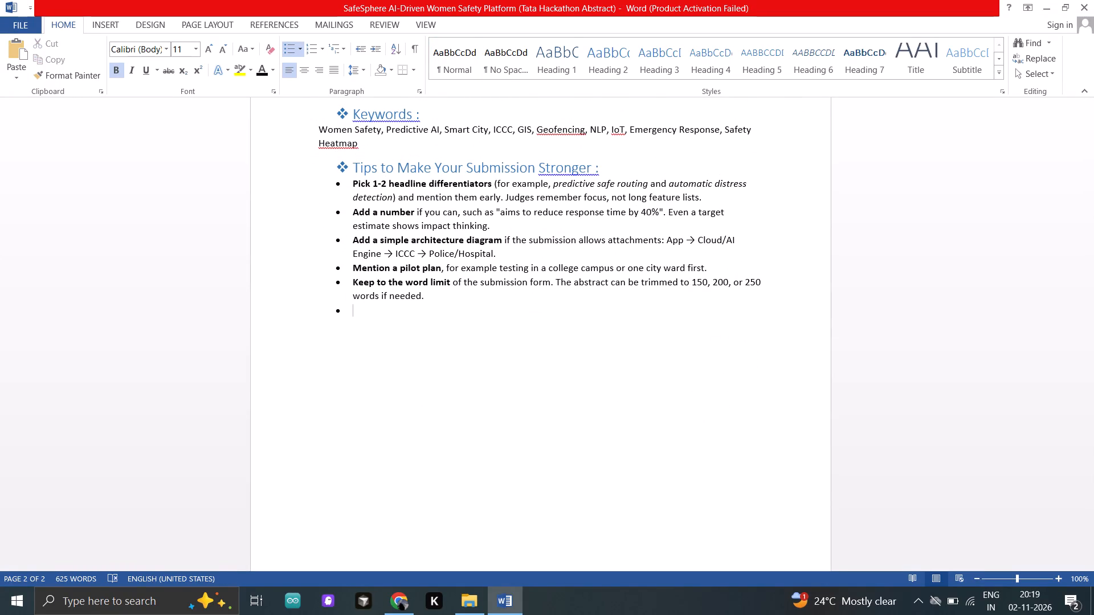
key("BackSpace")
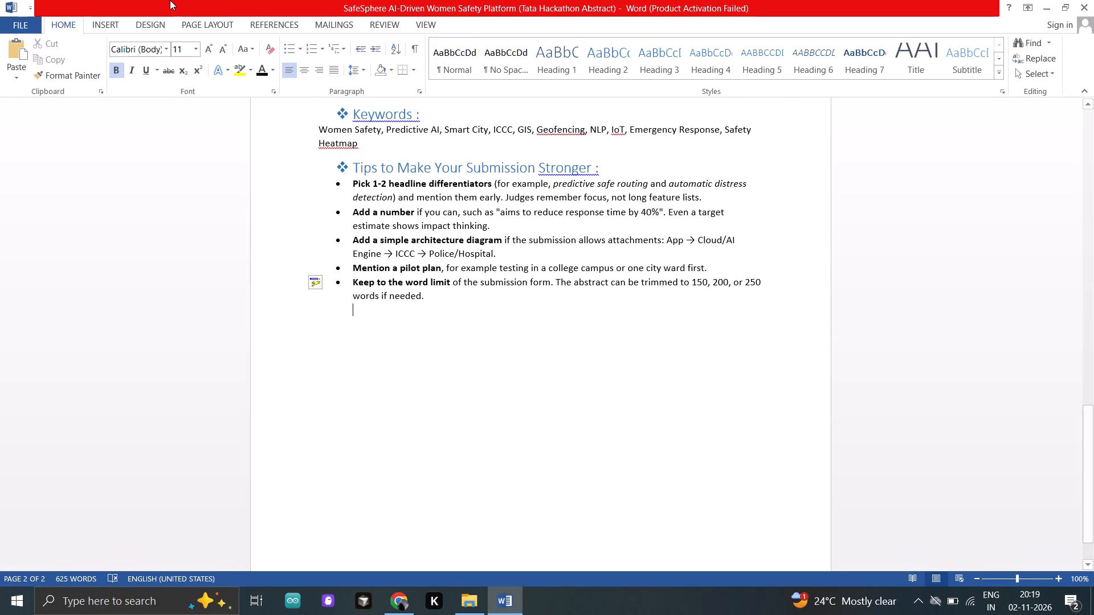
Draw a text box about 17.91 cm wide and 5.59 cm high below the submission tips and place the cursor inside it.
left_click(96, 22)
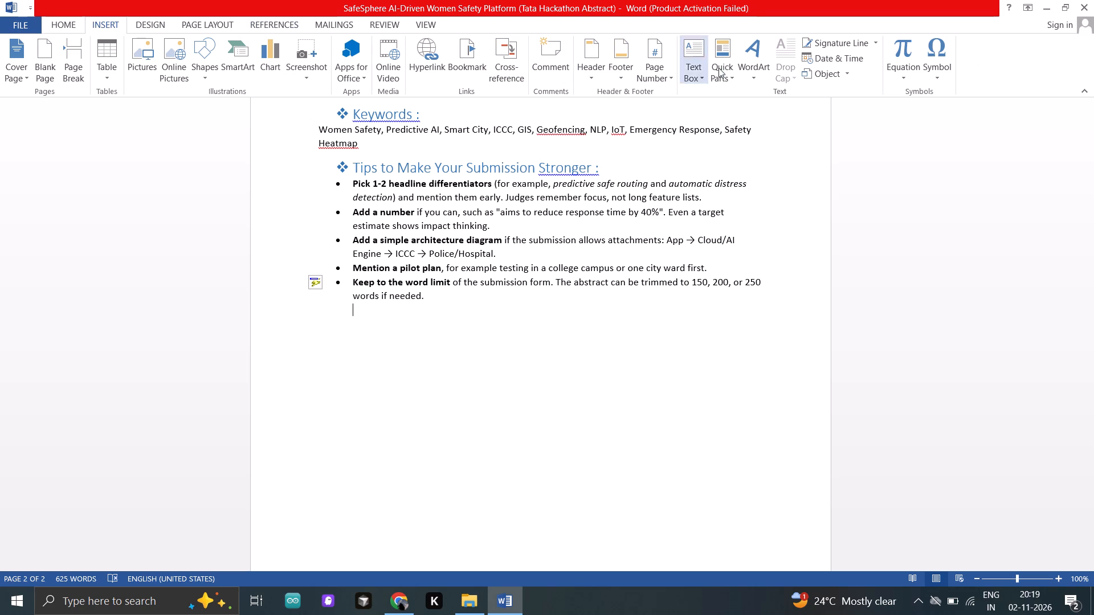
left_click(704, 69)
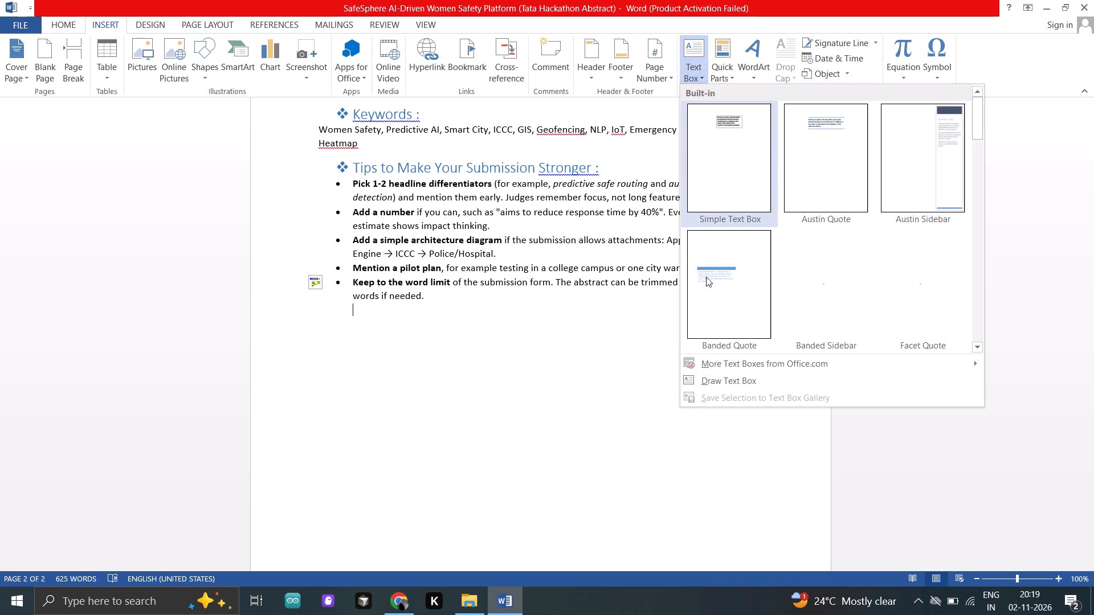
left_click(715, 376)
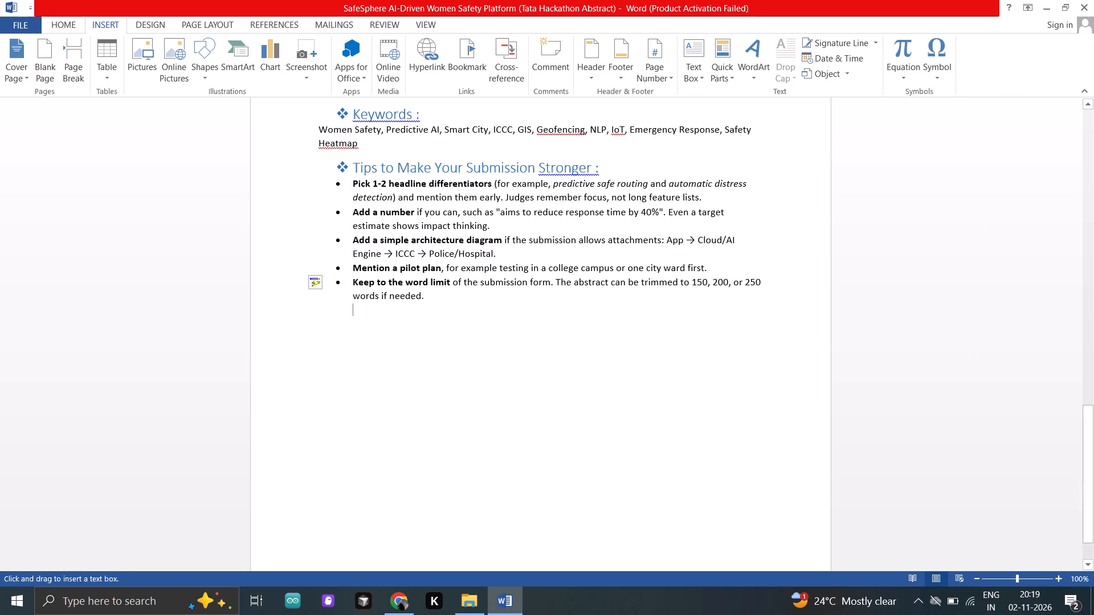
left_click_drag(316, 338, 709, 444)
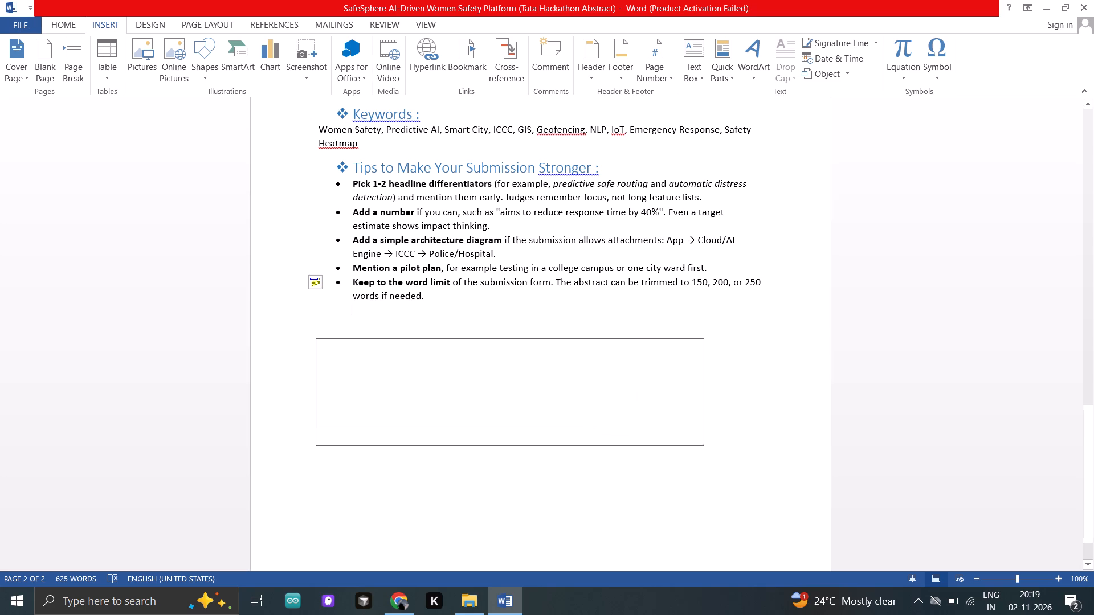
left_click_drag(709, 444, 802, 483)
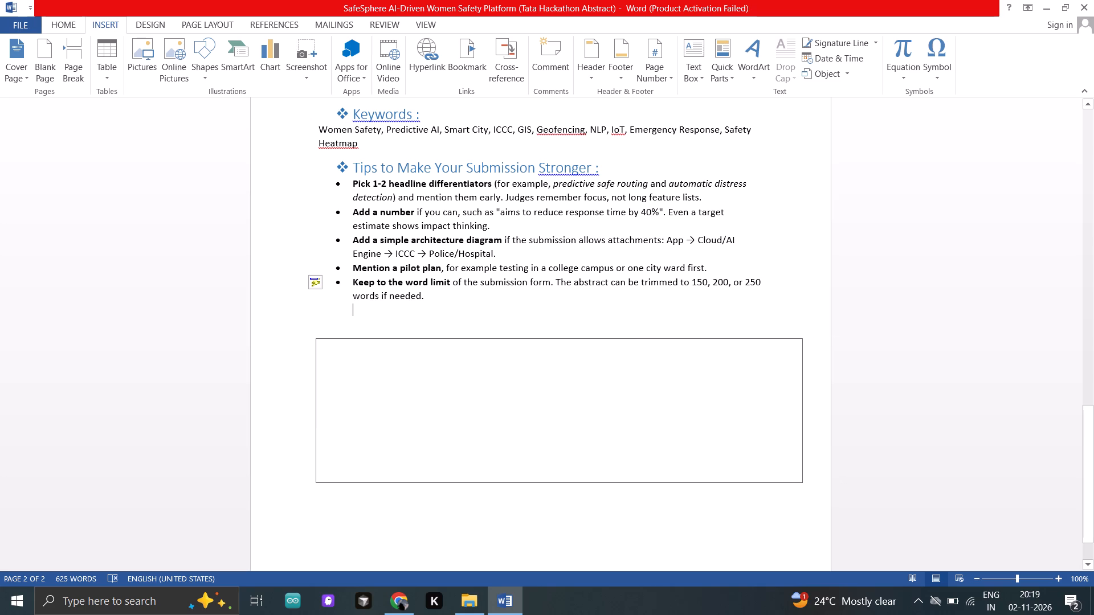
left_click_drag(802, 483, 798, 489)
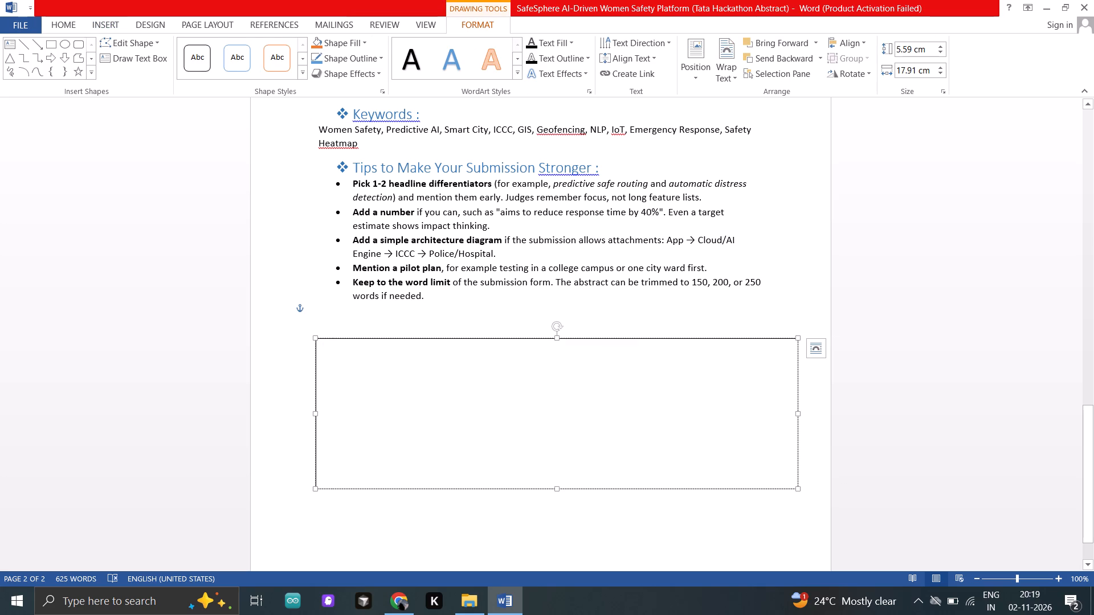
left_click(383, 367)
left_click(383, 367)
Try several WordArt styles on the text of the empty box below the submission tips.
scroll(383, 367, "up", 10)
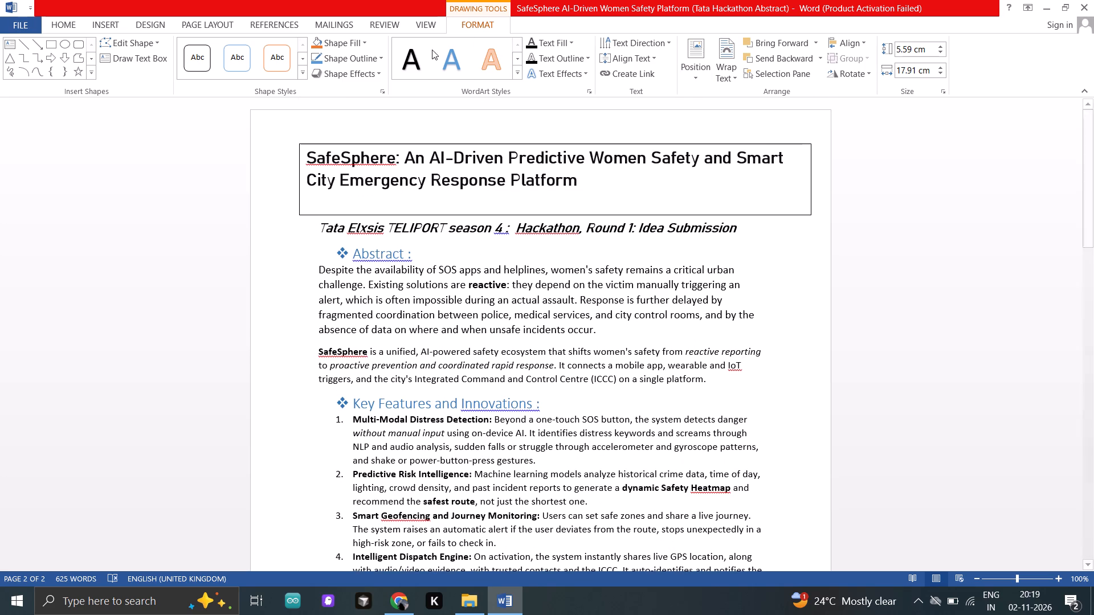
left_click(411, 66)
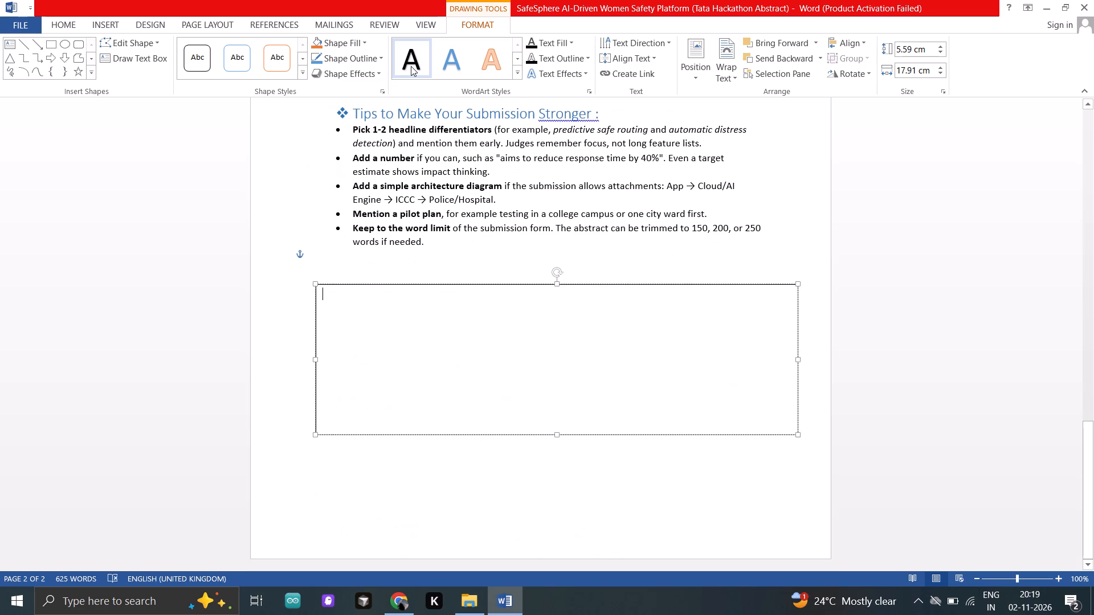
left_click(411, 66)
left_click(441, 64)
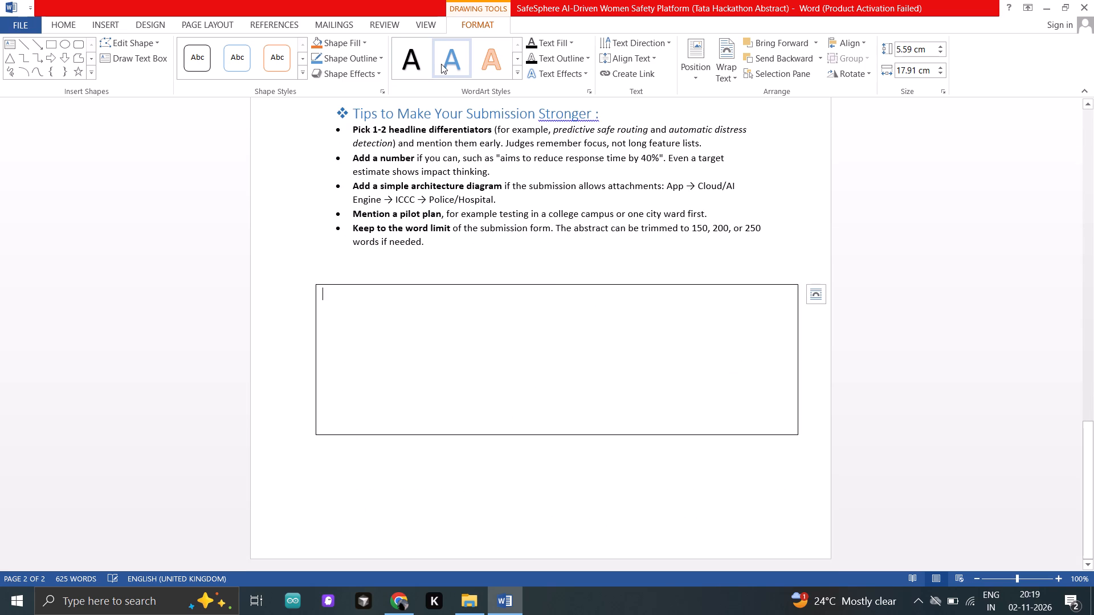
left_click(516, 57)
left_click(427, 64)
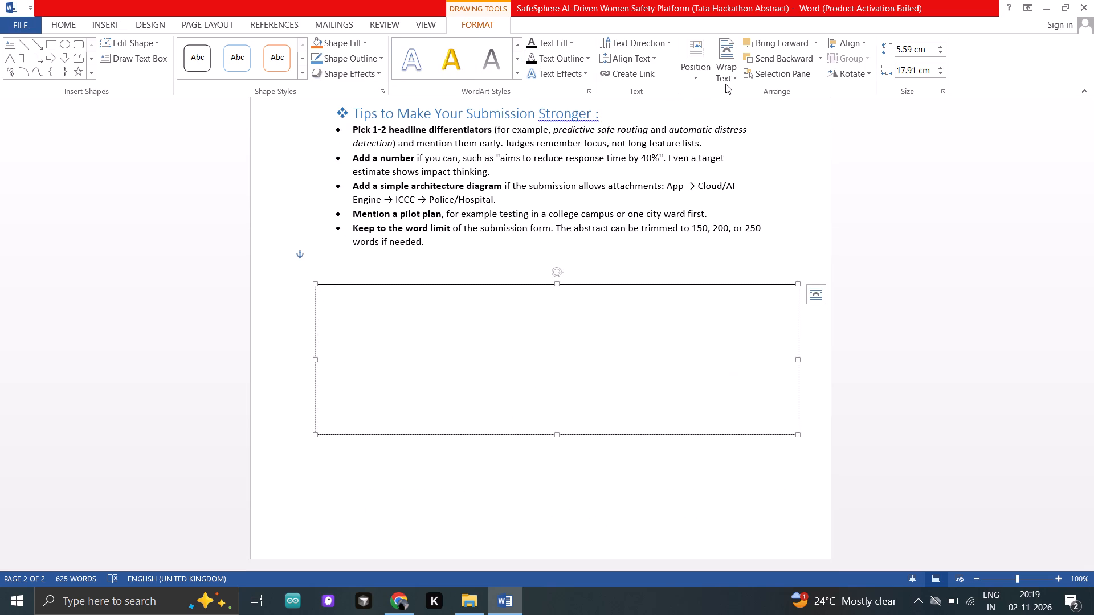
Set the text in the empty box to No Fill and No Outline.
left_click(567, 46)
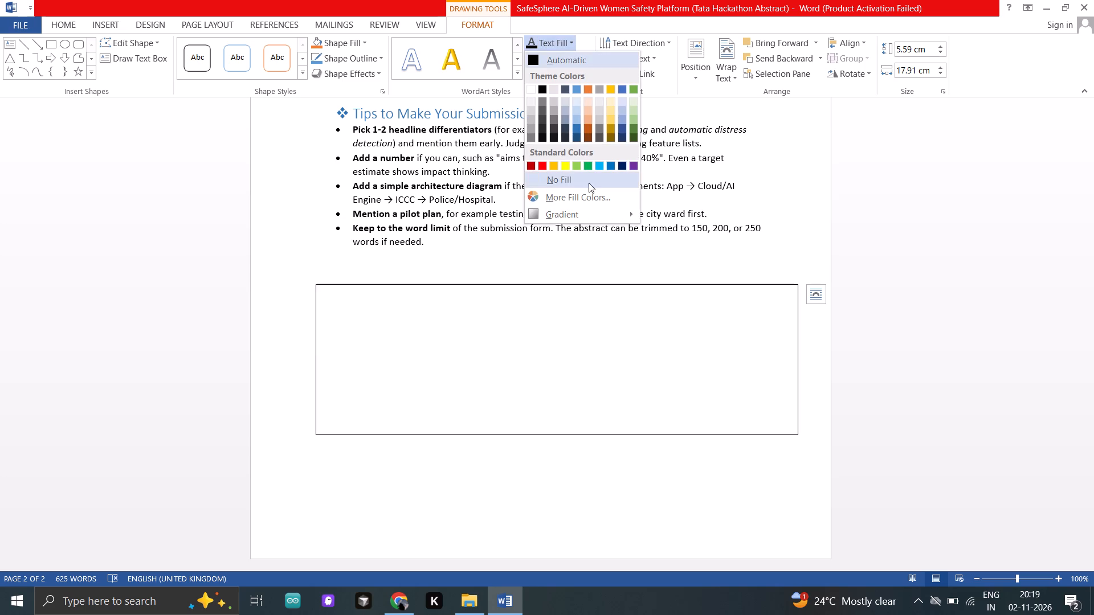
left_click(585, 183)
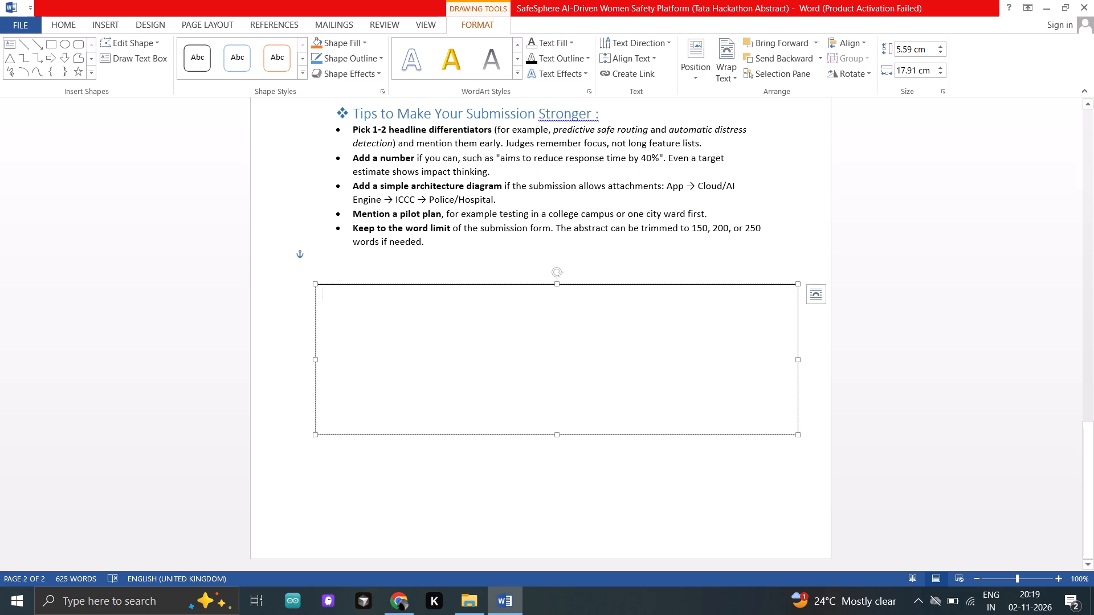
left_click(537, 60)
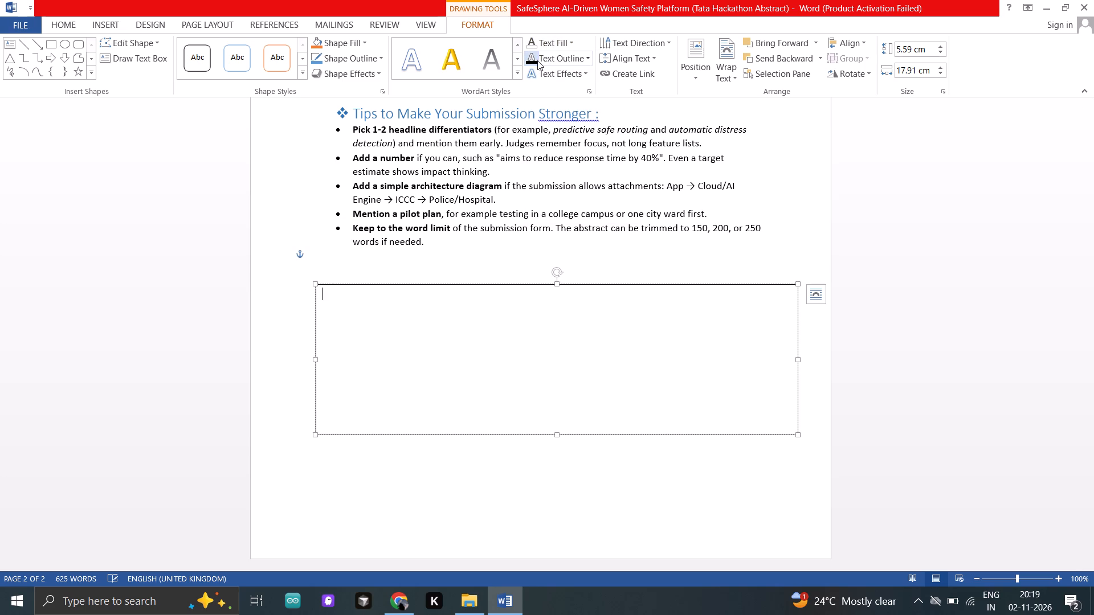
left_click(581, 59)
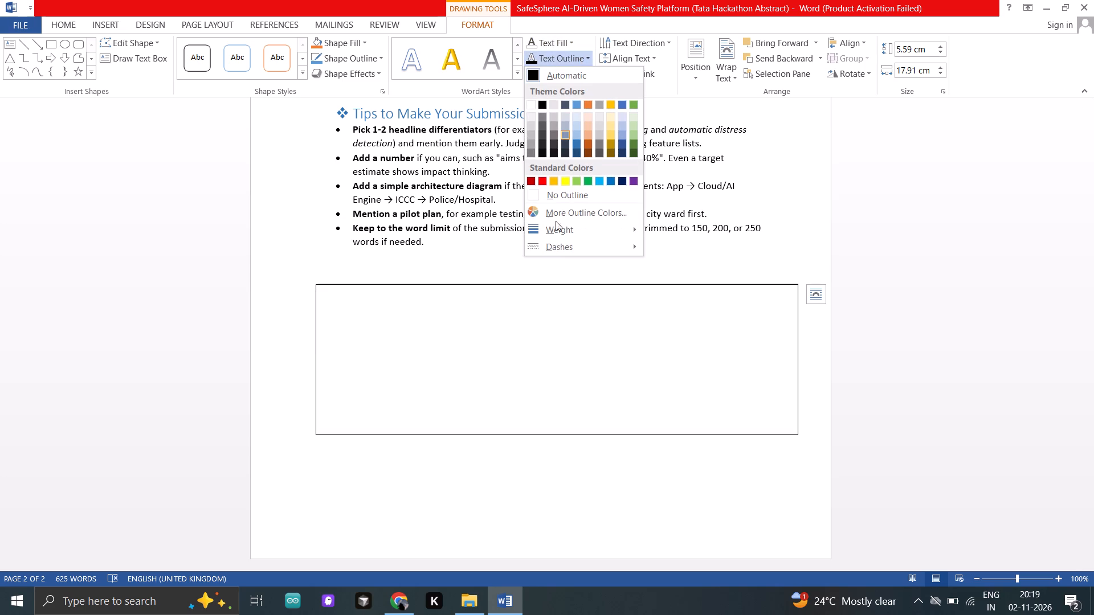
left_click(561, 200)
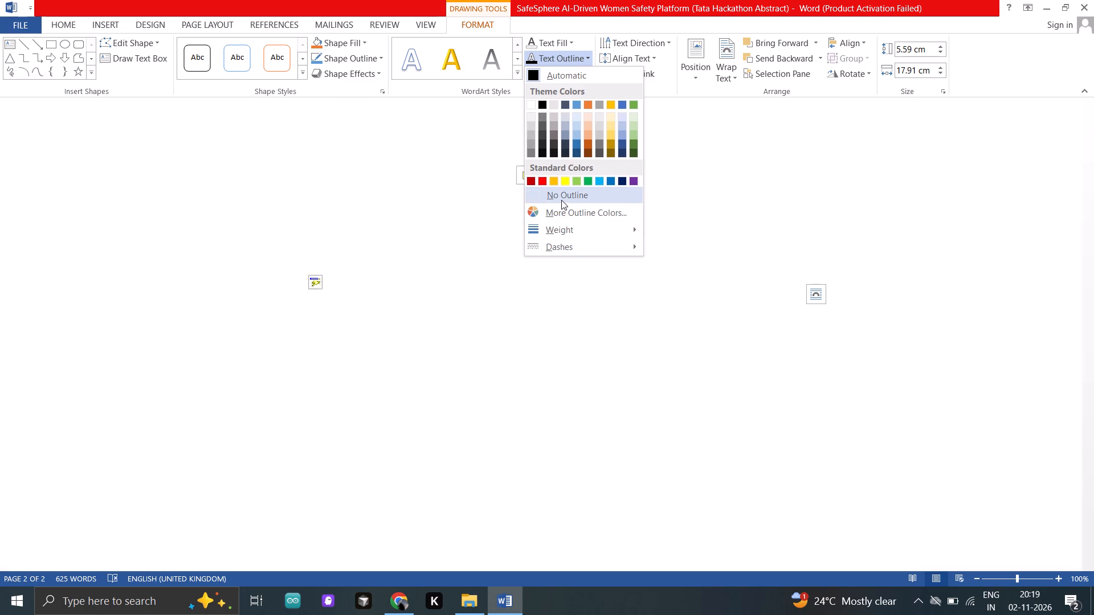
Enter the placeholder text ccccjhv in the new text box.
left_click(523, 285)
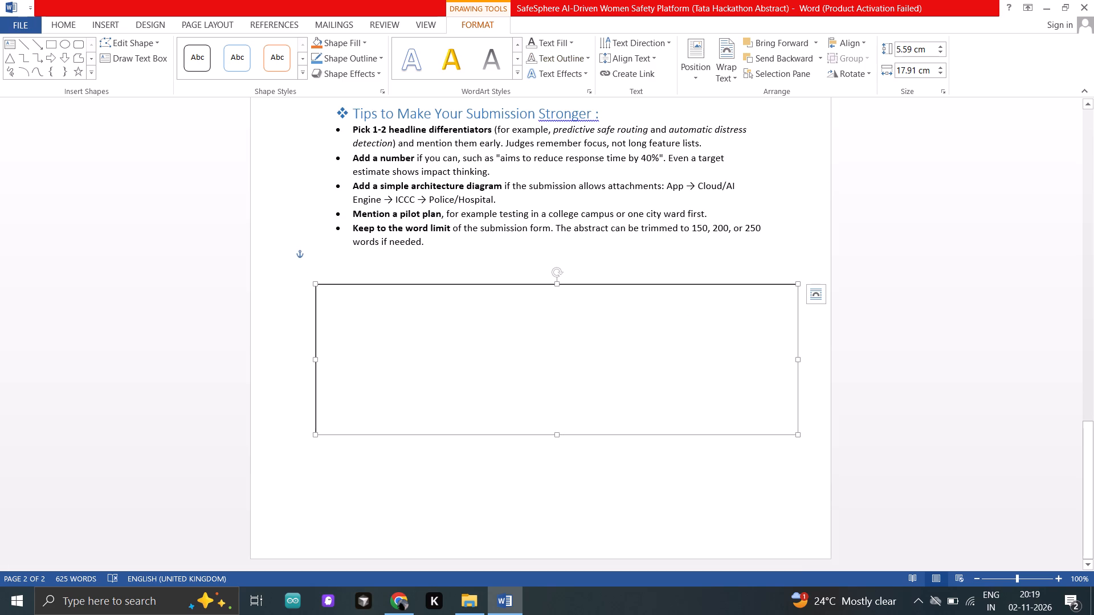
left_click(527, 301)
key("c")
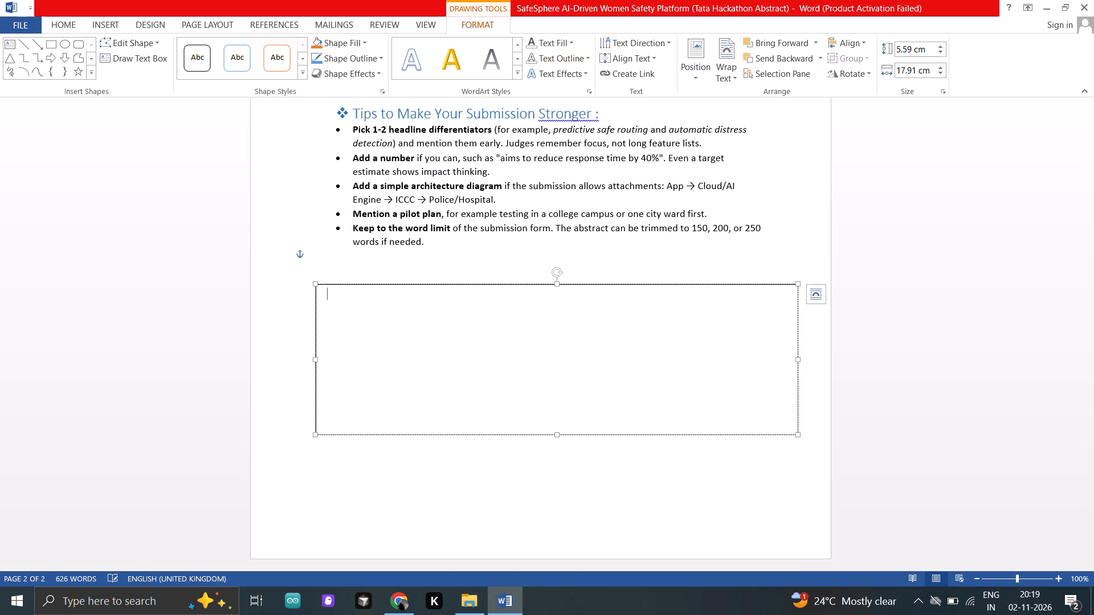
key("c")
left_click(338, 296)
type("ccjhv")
Set the font colour of the placeholder text in the new box to black.
left_click_drag(352, 292, 320, 288)
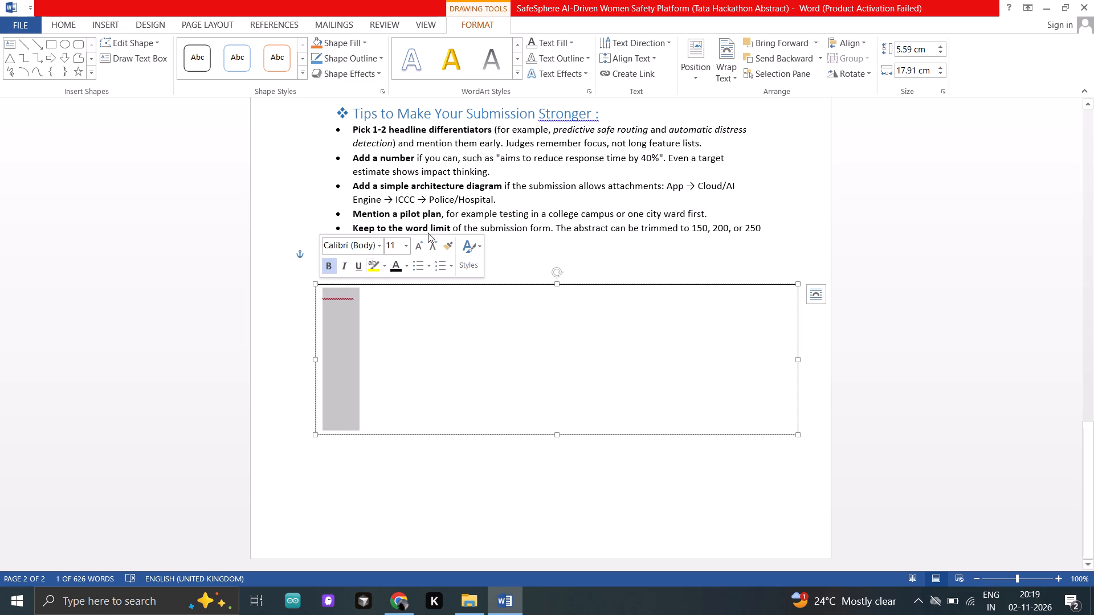
left_click(405, 266)
left_click(395, 286)
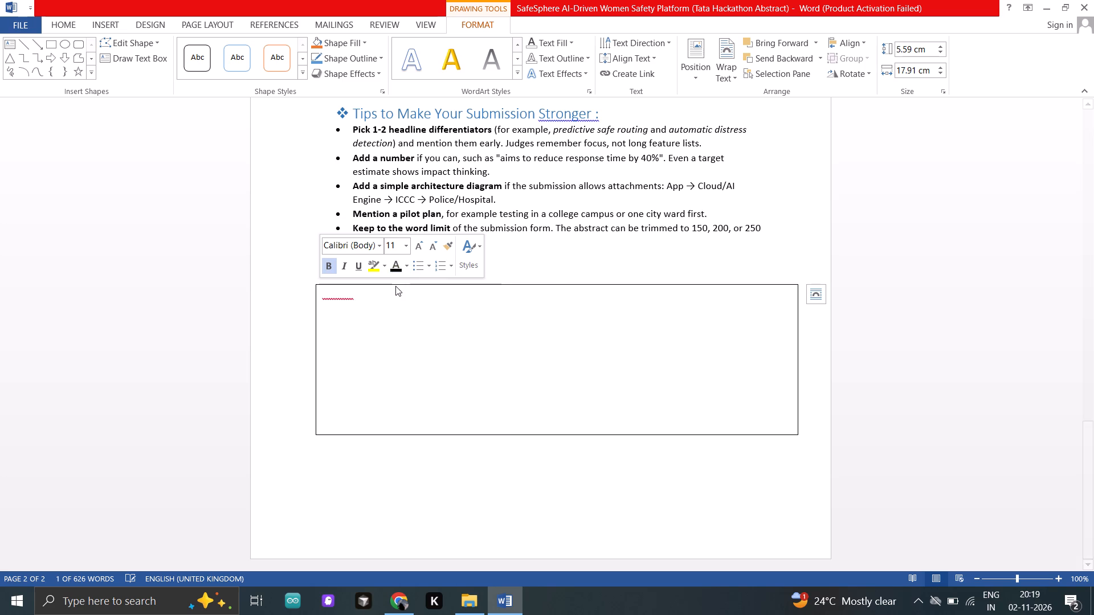
Replace the placeholder text in the new box with the word conclusion.
left_click(372, 313)
key("BackSpace")
key("BackSpace")
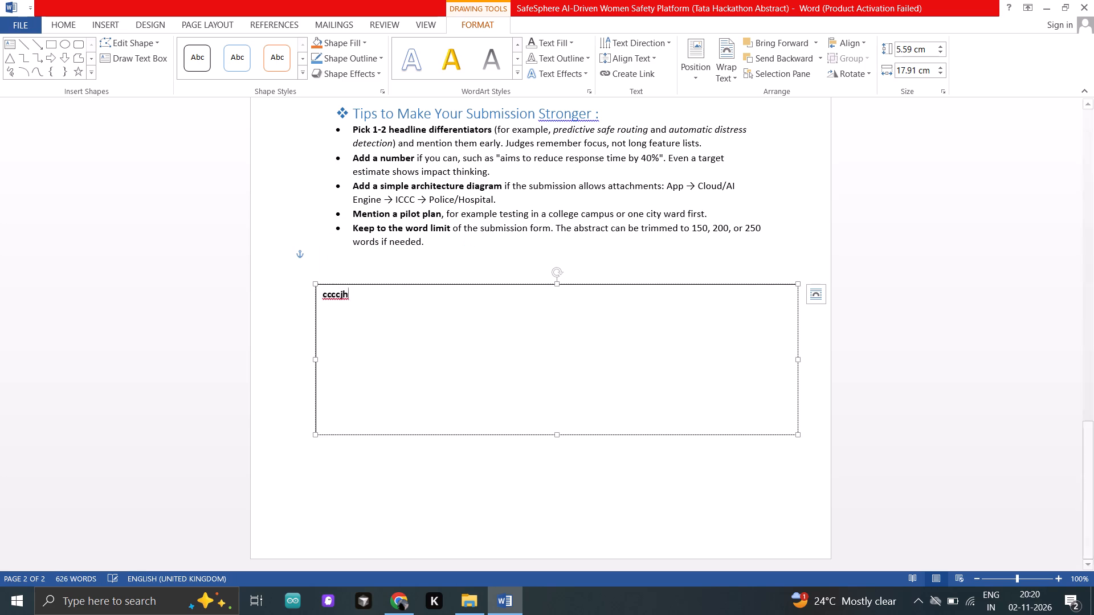
key("BackSpace")
key("BackSpace")
key("BackSpace")
key("BackSpace")
key("o")
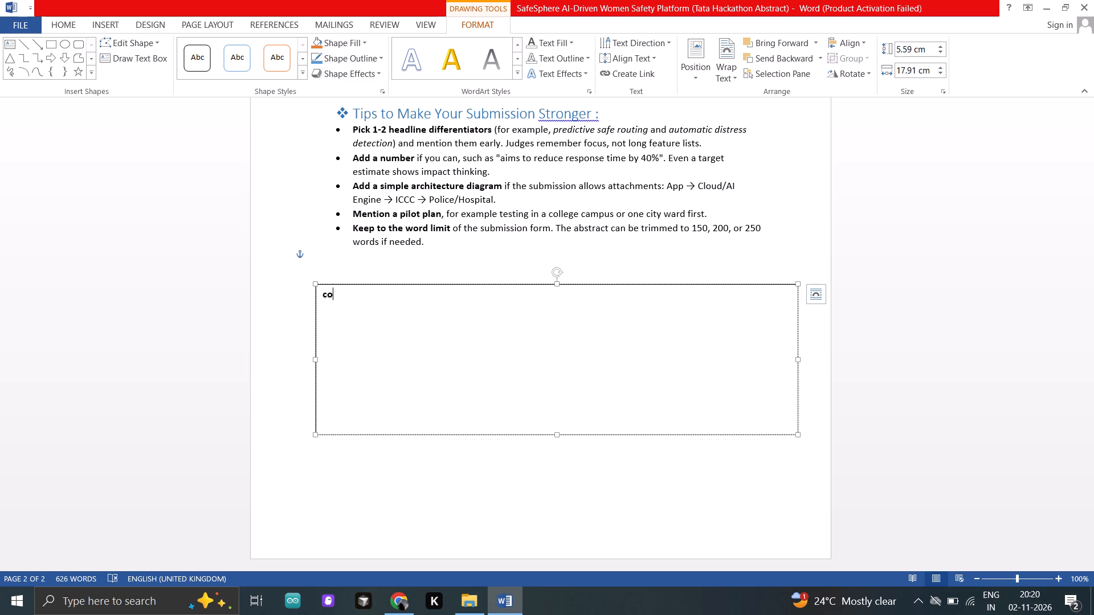
type("nc")
type("usio")
key("BackSpace")
key("BackSpace")
key("BackSpace")
key("BackSpace")
type("lusion")
Set the font size of the word conclusion in the text box to 16.
left_click_drag(324, 296, 393, 294)
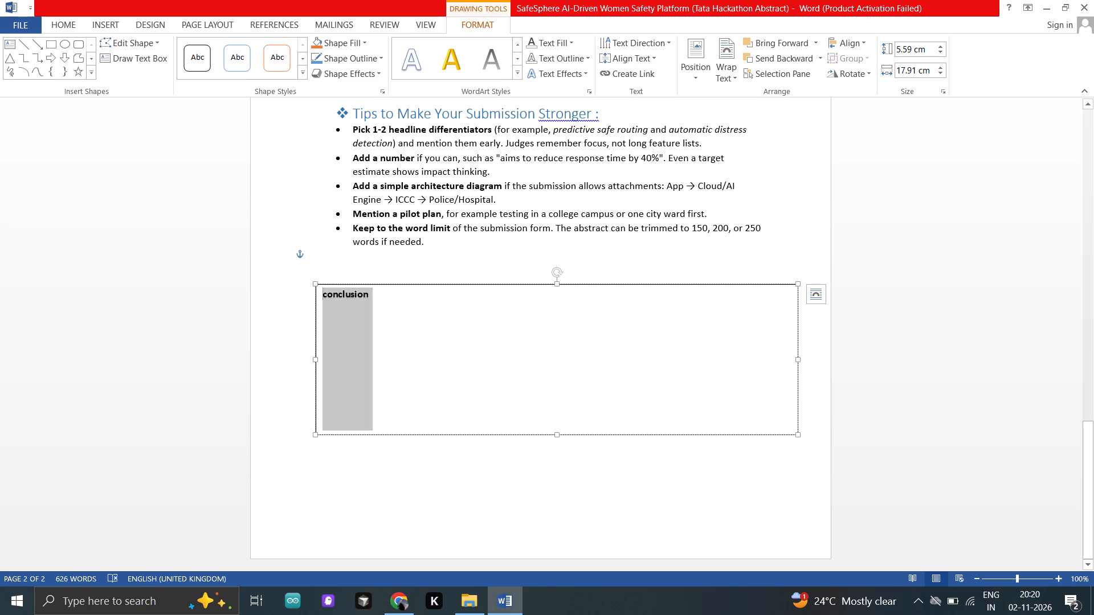
left_click_drag(393, 294, 397, 294)
left_click(484, 255)
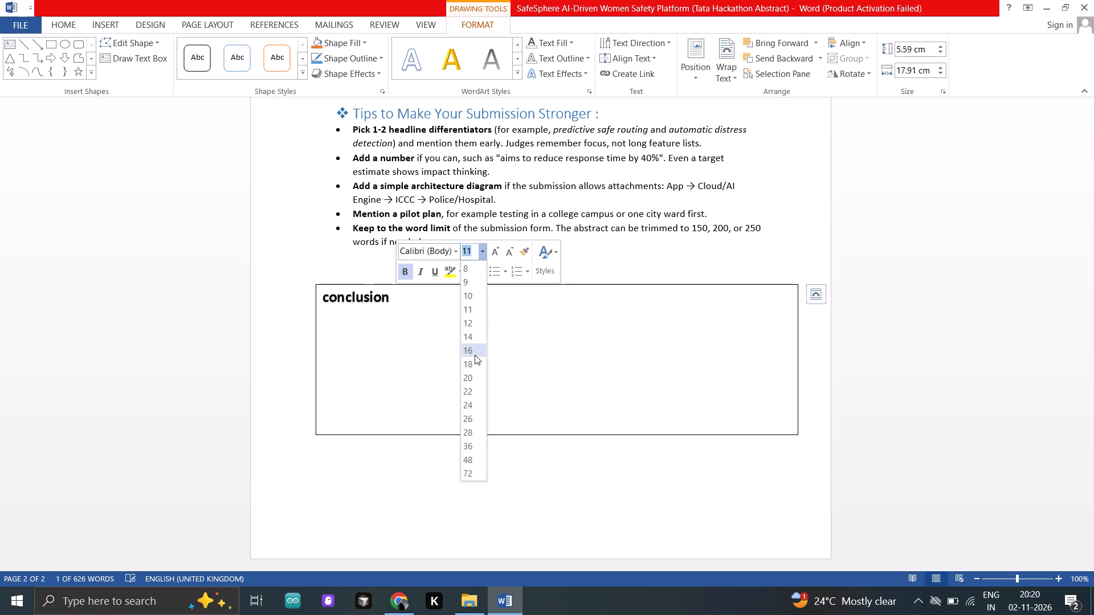
left_click(473, 355)
left_click(427, 324)
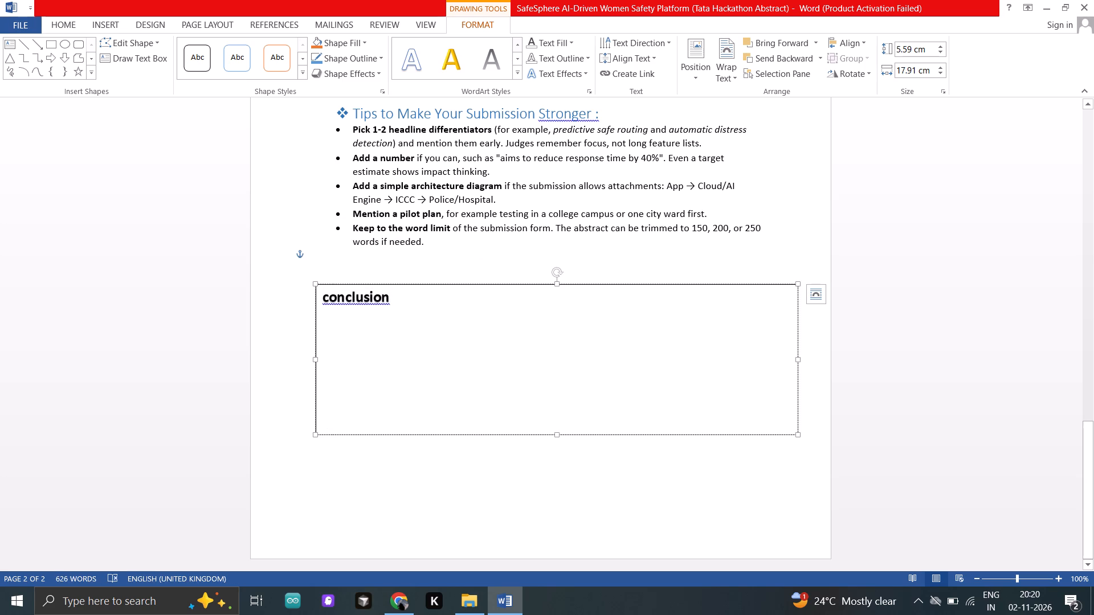
Add a spaced colon after the word in the text box so the heading reads "Conclusion :".
key("space")
type(":")
key("space")
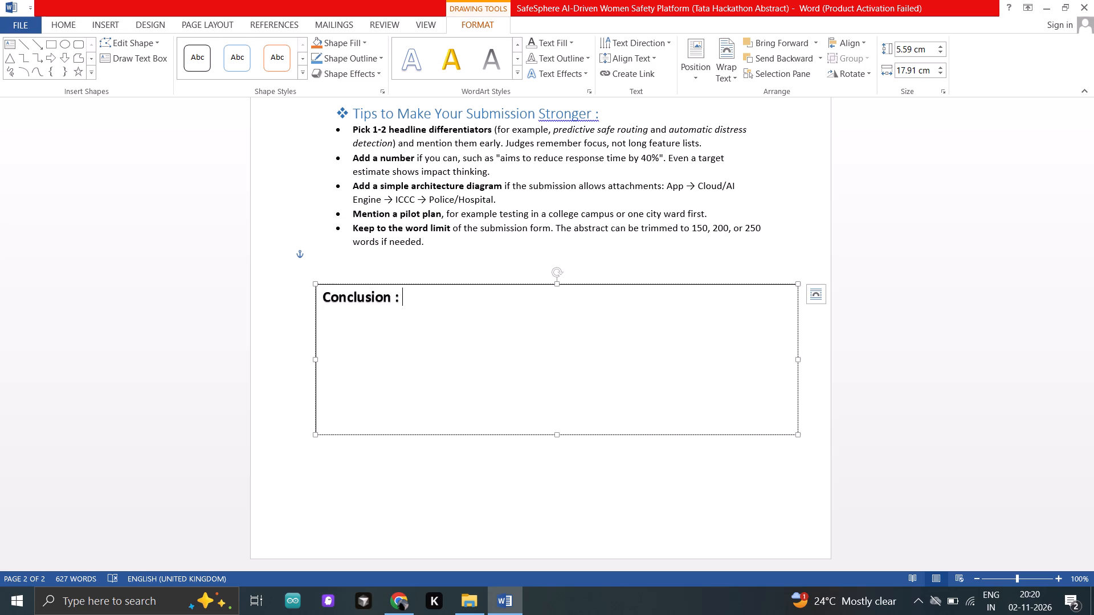
Set the text outline of the "Conclusion :" heading to No Outline.
left_click_drag(324, 300, 407, 300)
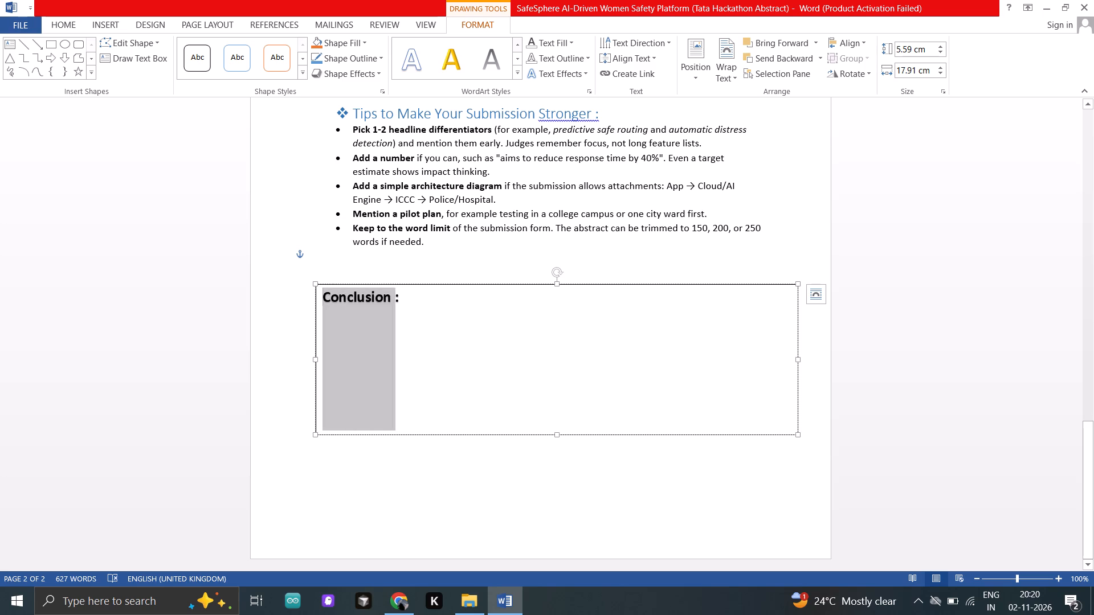
left_click_drag(407, 300, 411, 300)
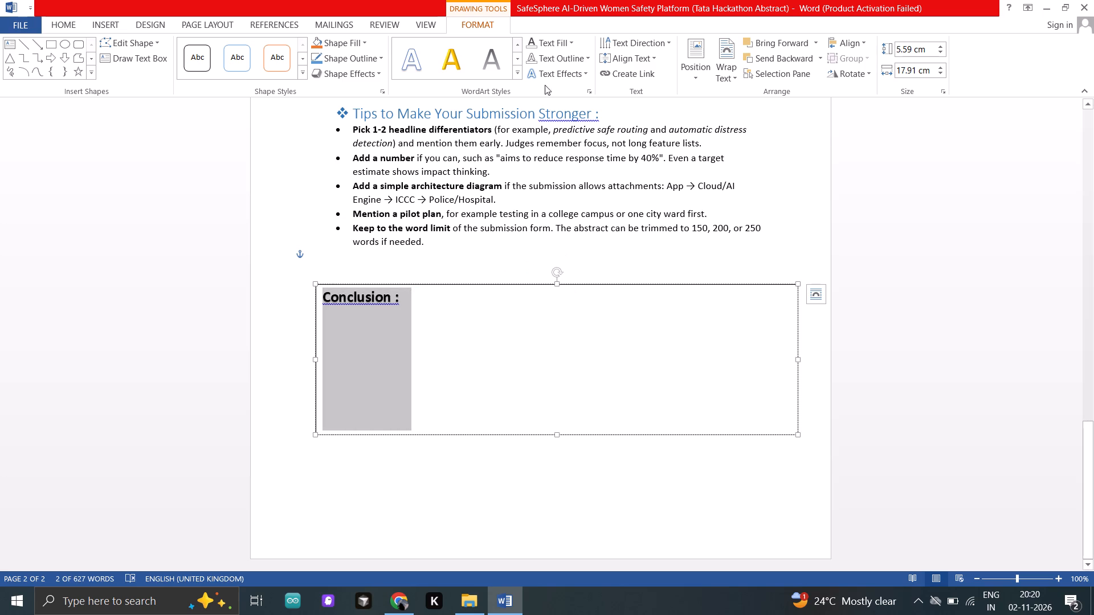
left_click(560, 44)
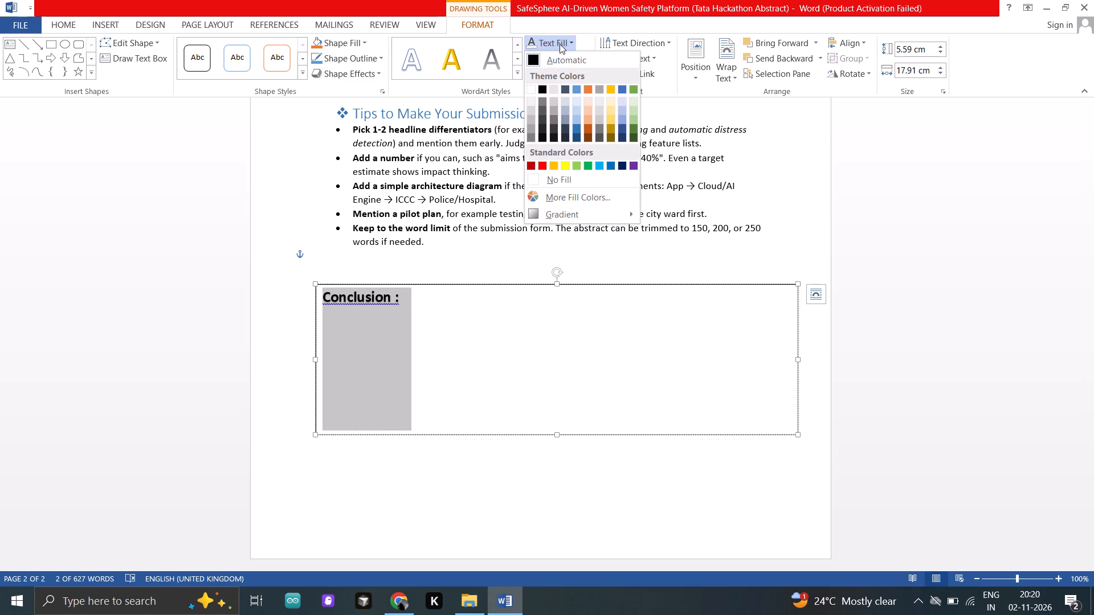
left_click(609, 18)
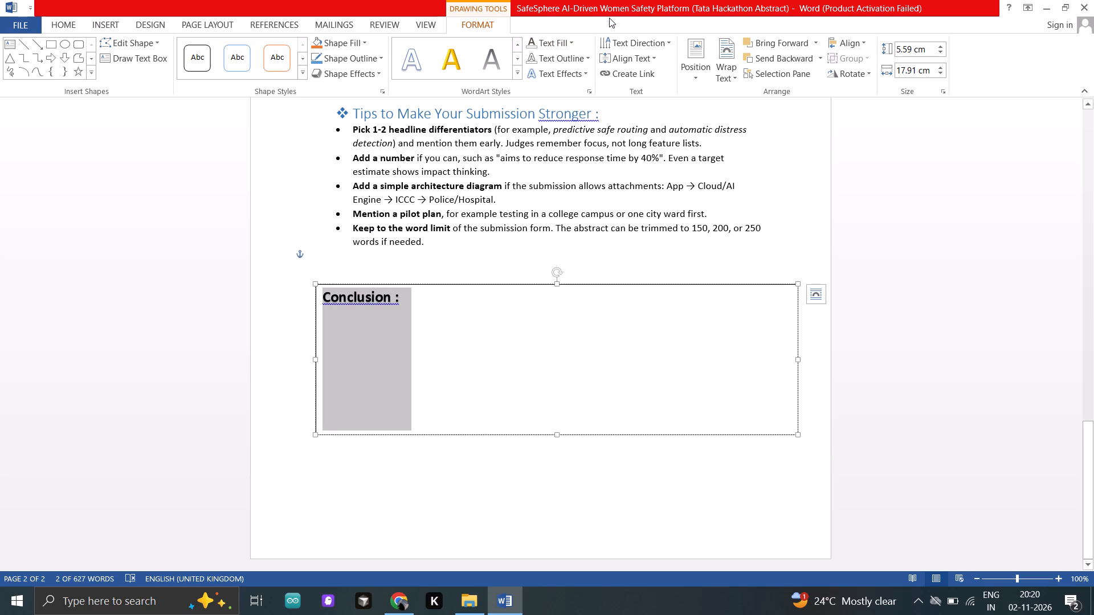
left_click(583, 63)
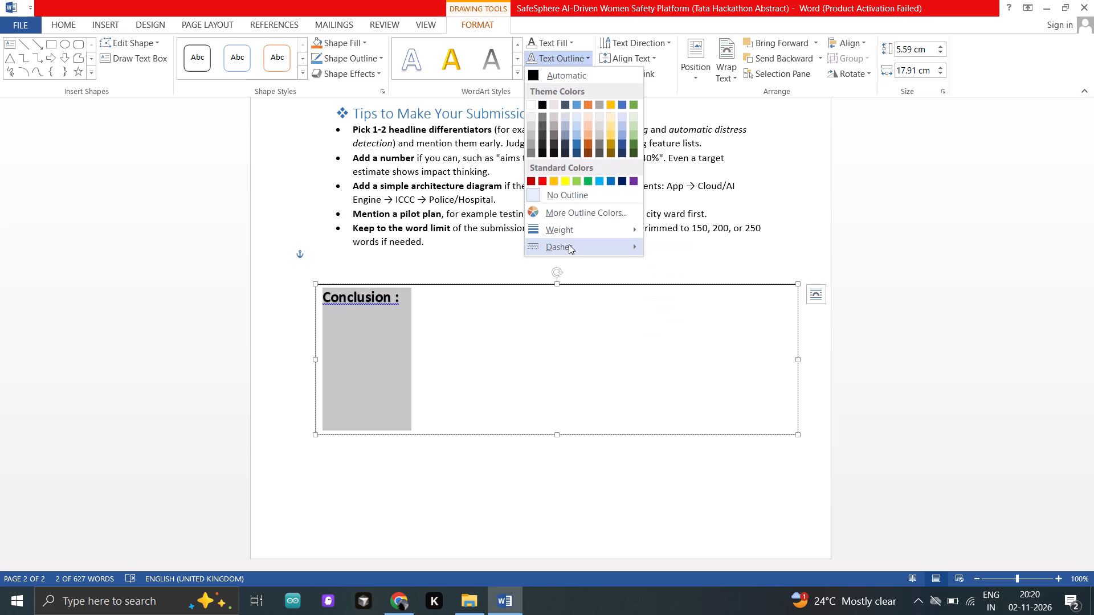
left_click(567, 199)
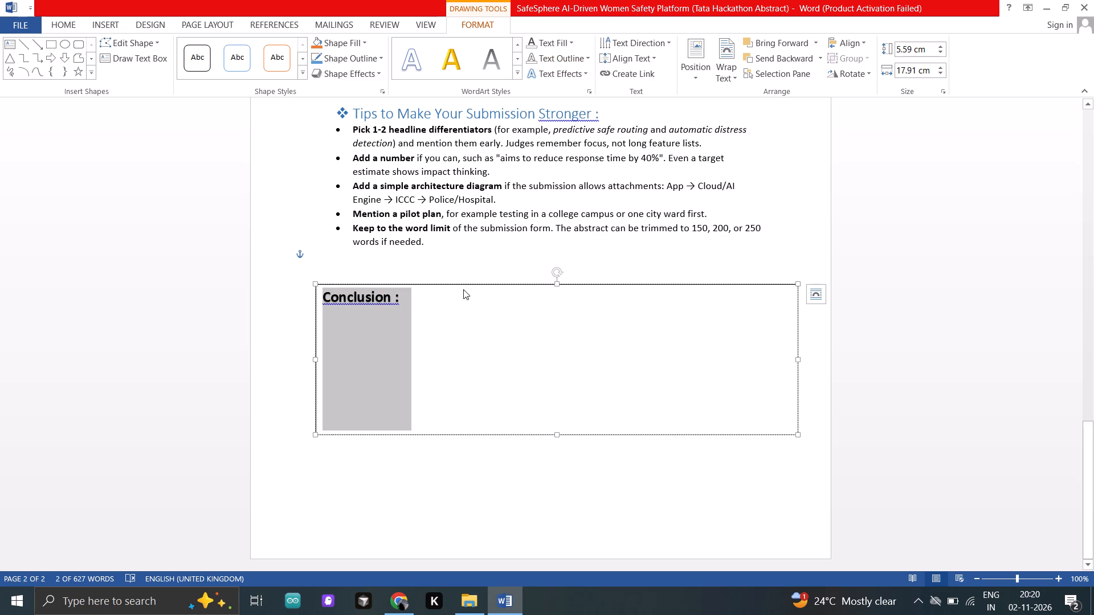
Remove the border of the Conclusion text box by setting its shape outline to No Outline.
left_click(463, 284)
double_click(463, 284)
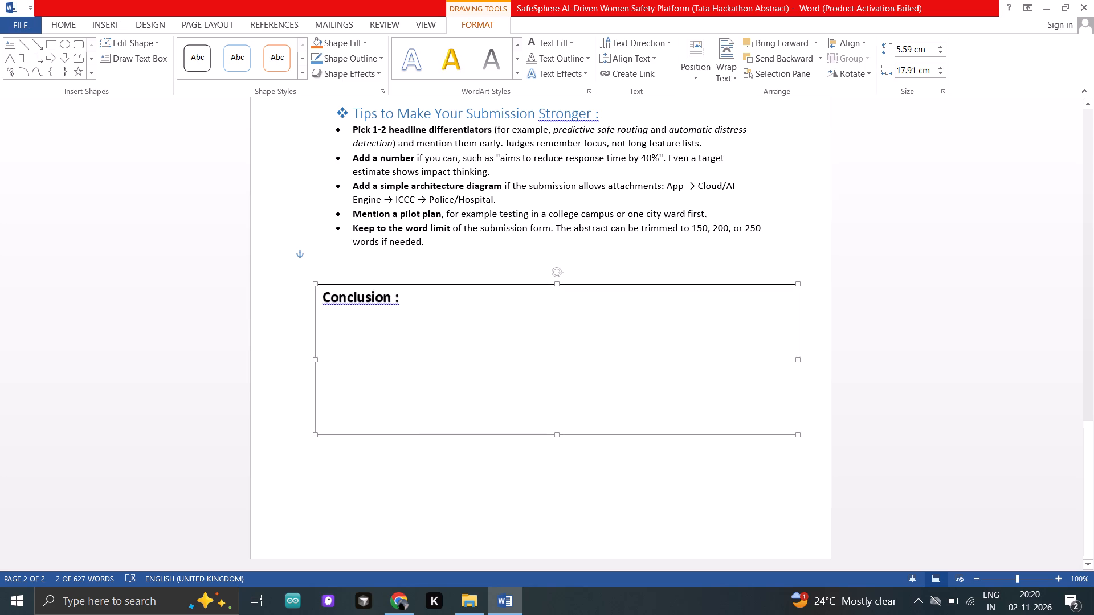
right_click(463, 284)
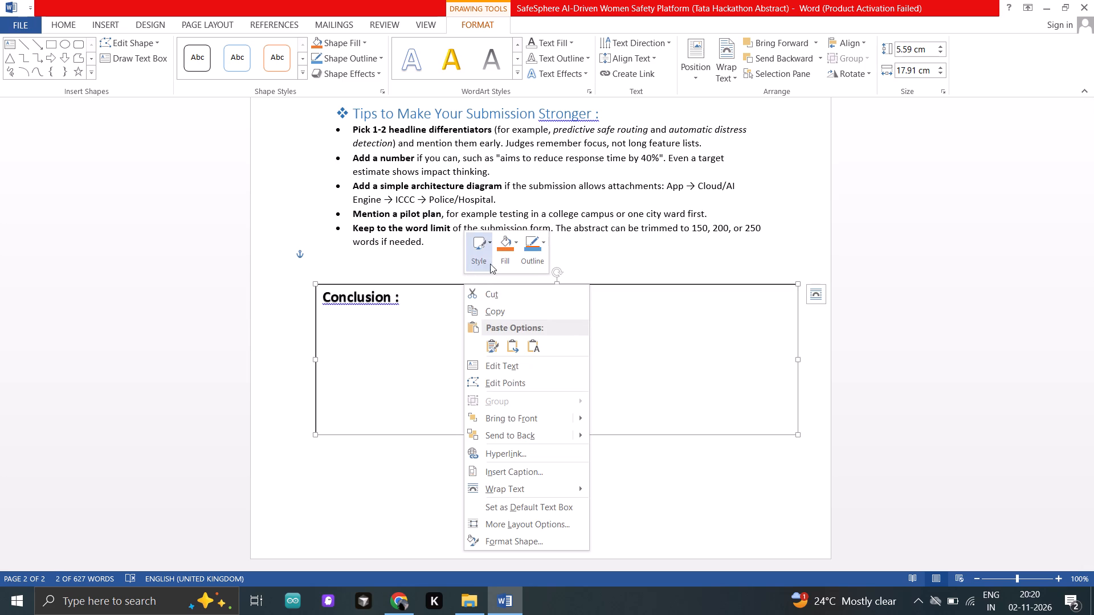
scroll(519, 468, "down", 1)
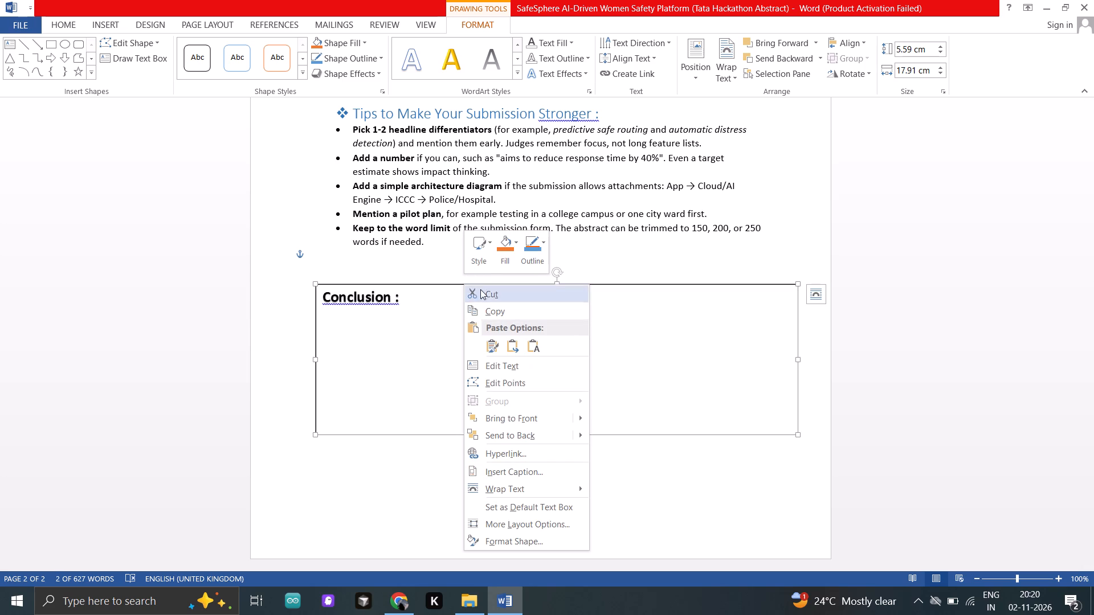
left_click(520, 256)
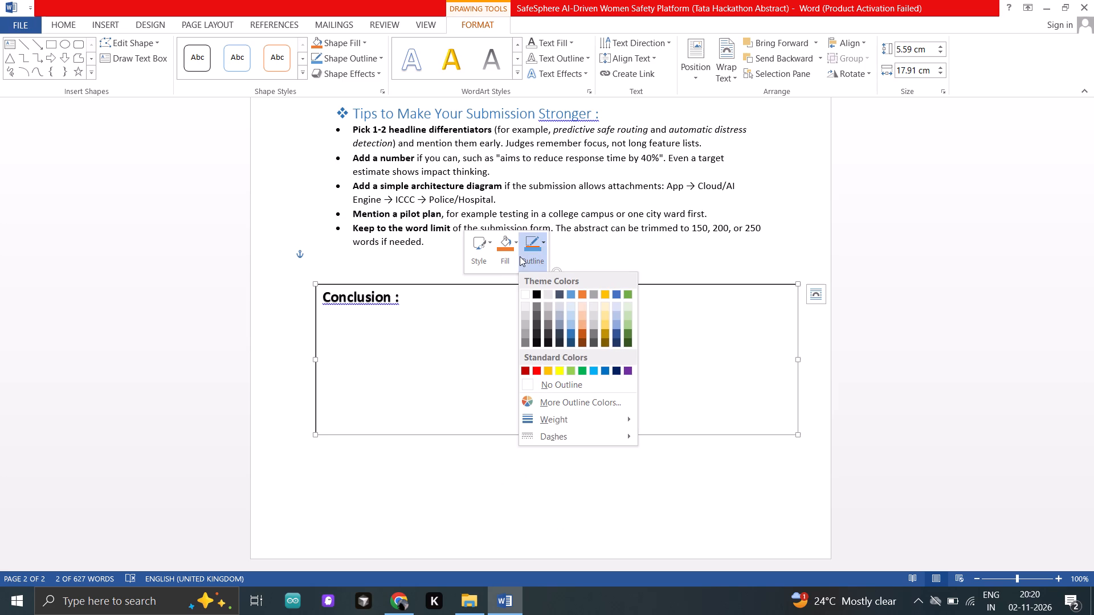
left_click(561, 390)
left_click(561, 390)
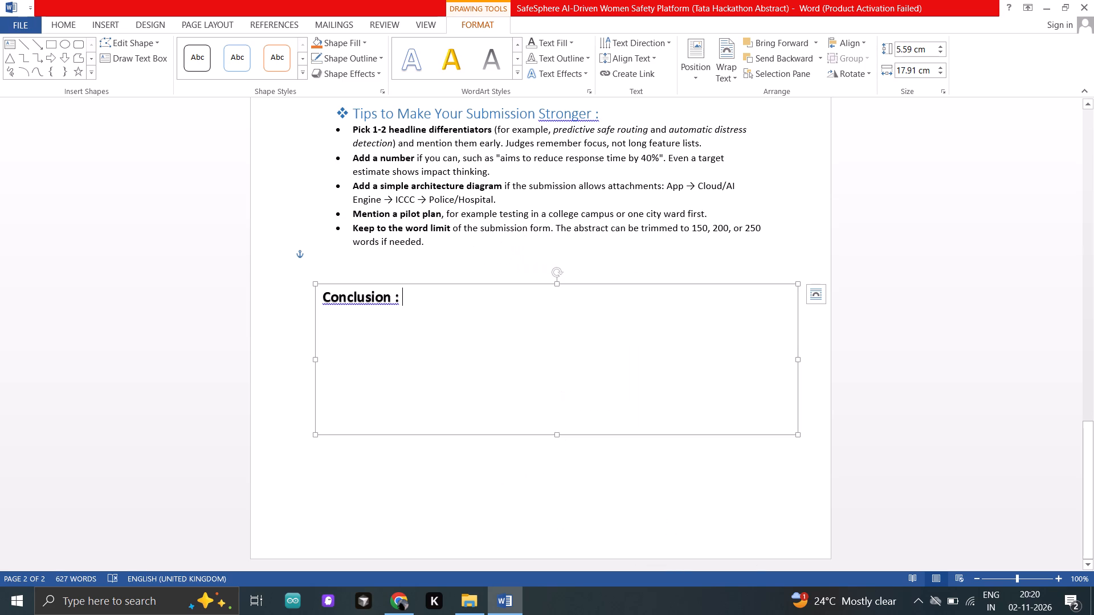
right_click(457, 325)
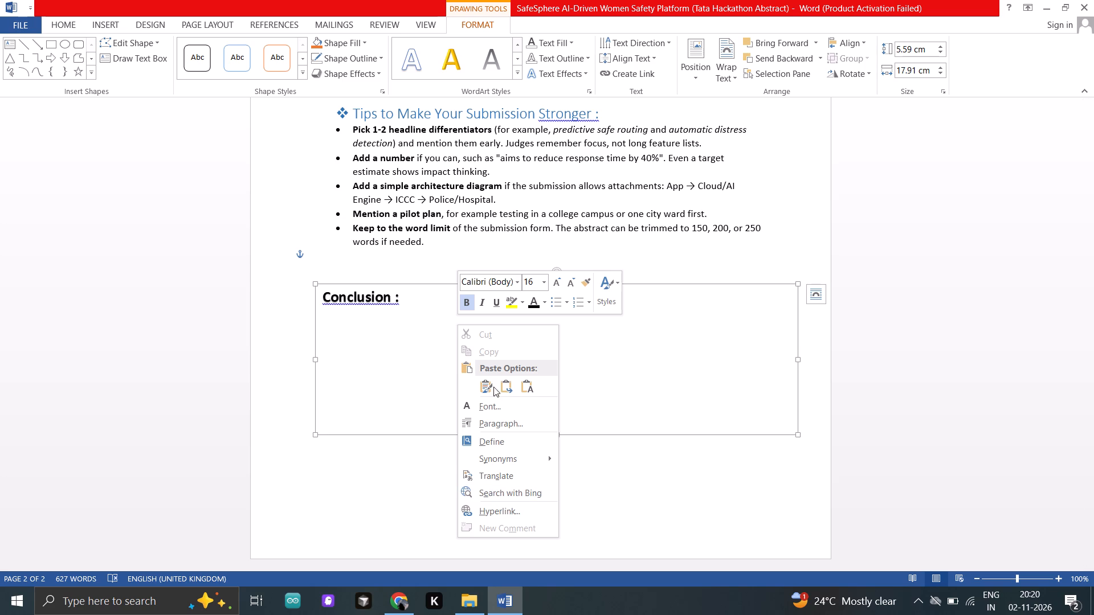
left_click_drag(414, 305, 414, 284)
right_click(414, 284)
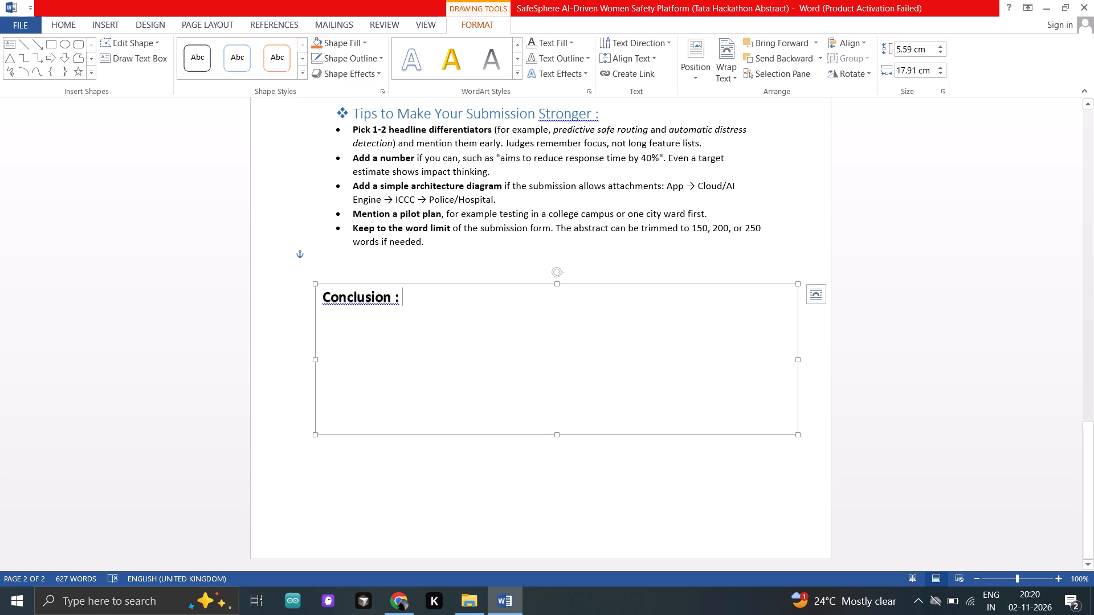
left_click(481, 258)
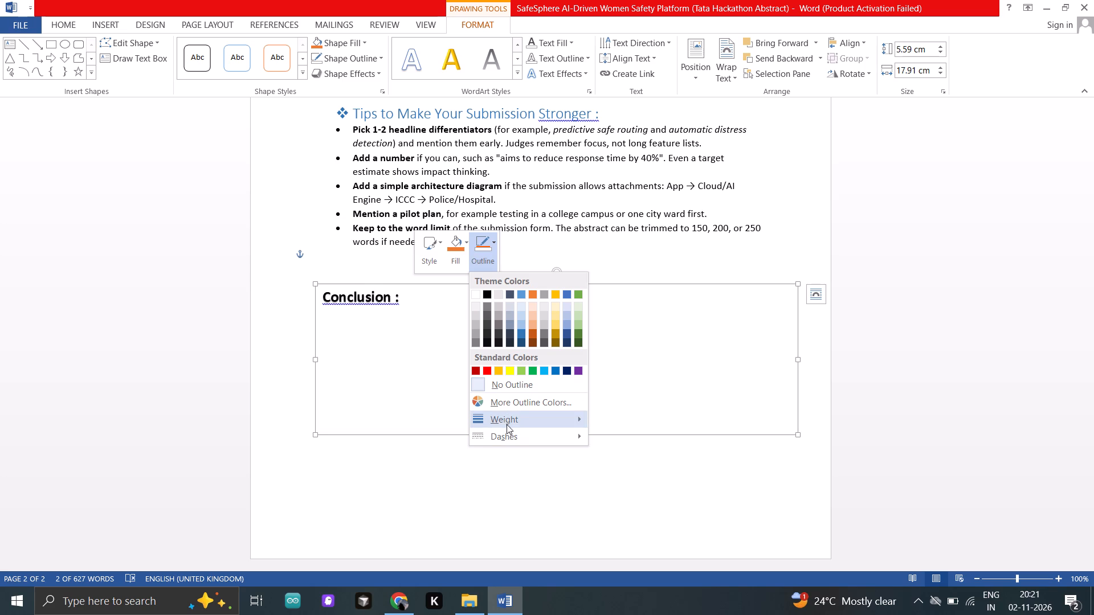
left_click(474, 384)
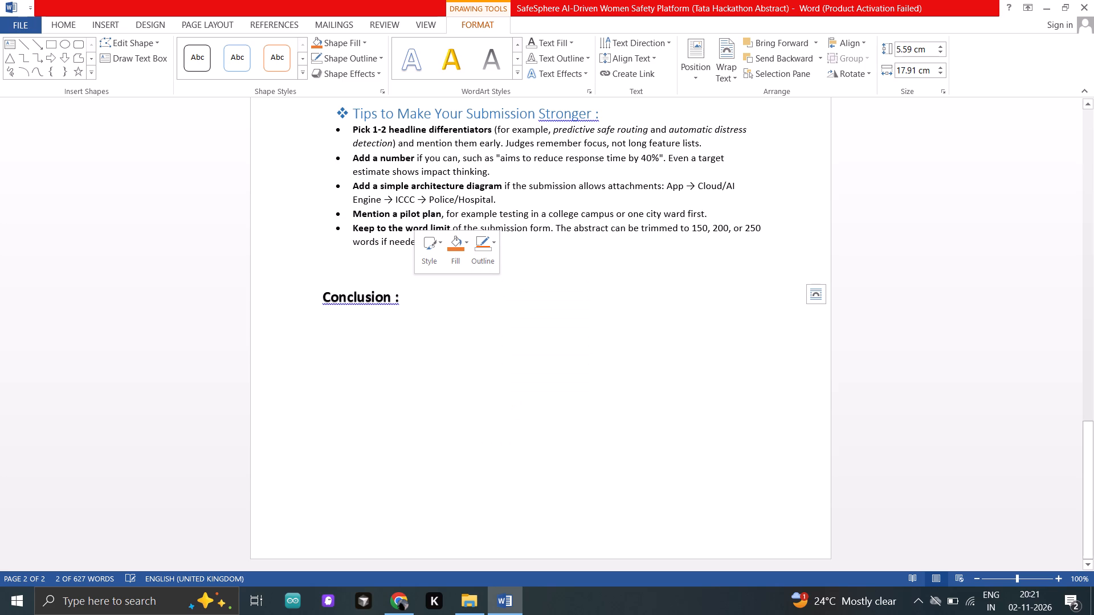
left_click(474, 384)
left_click(455, 259)
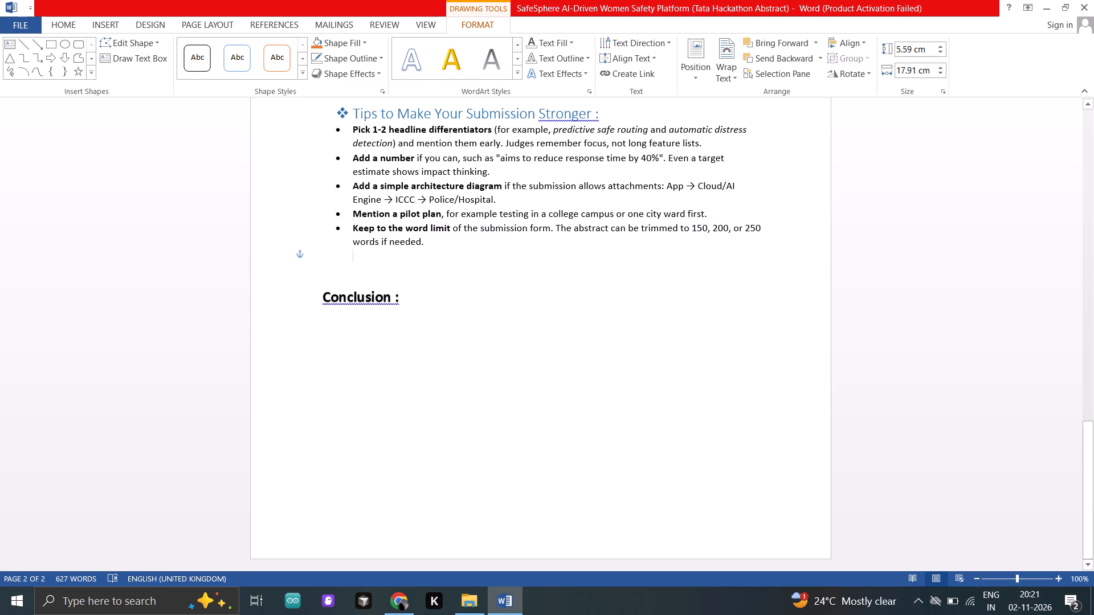
Set the outline of the title text box on the first page to No Outline.
scroll(455, 259, "up", 20)
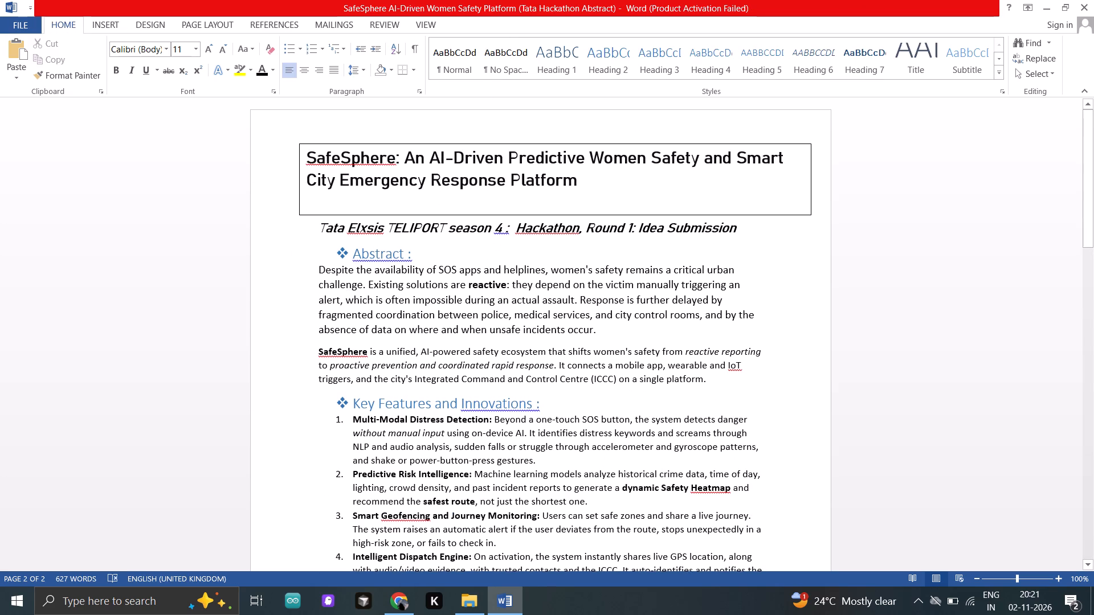
right_click(775, 213)
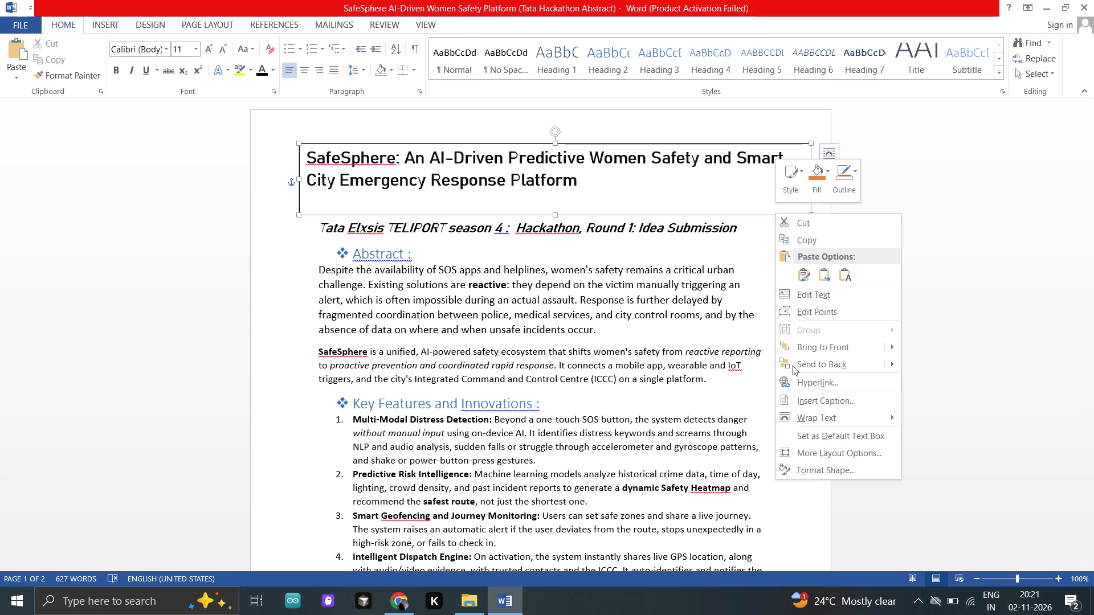
left_click(838, 183)
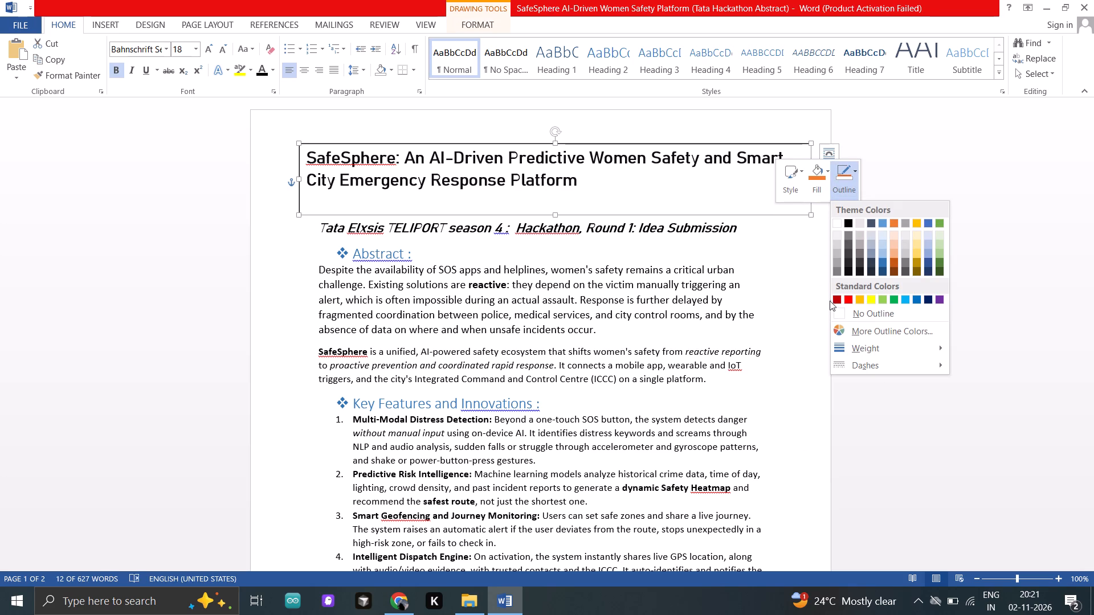
left_click(839, 314)
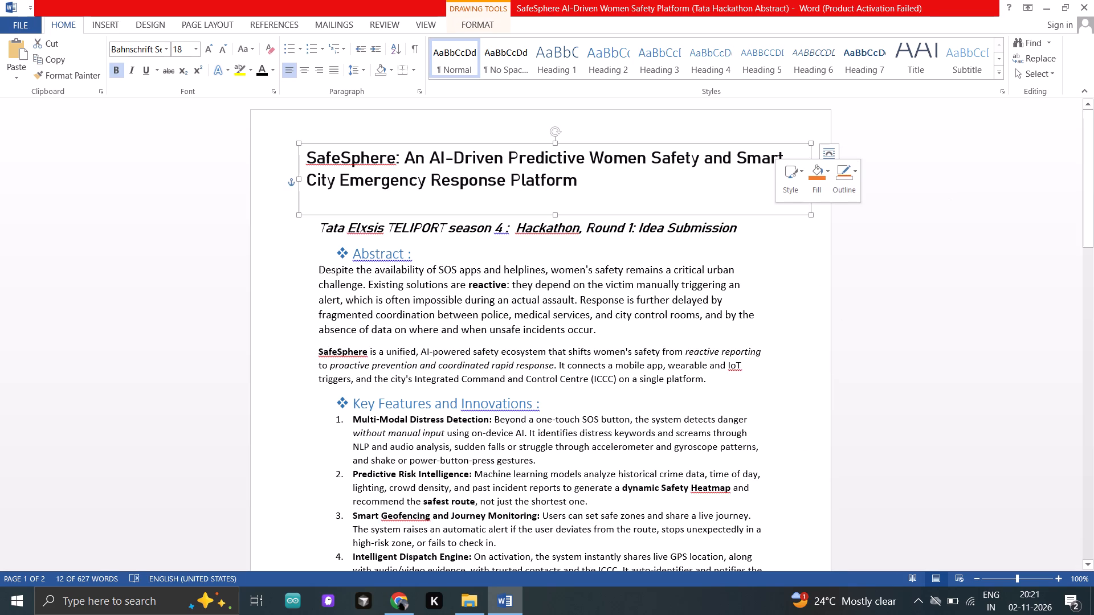
left_click(768, 318)
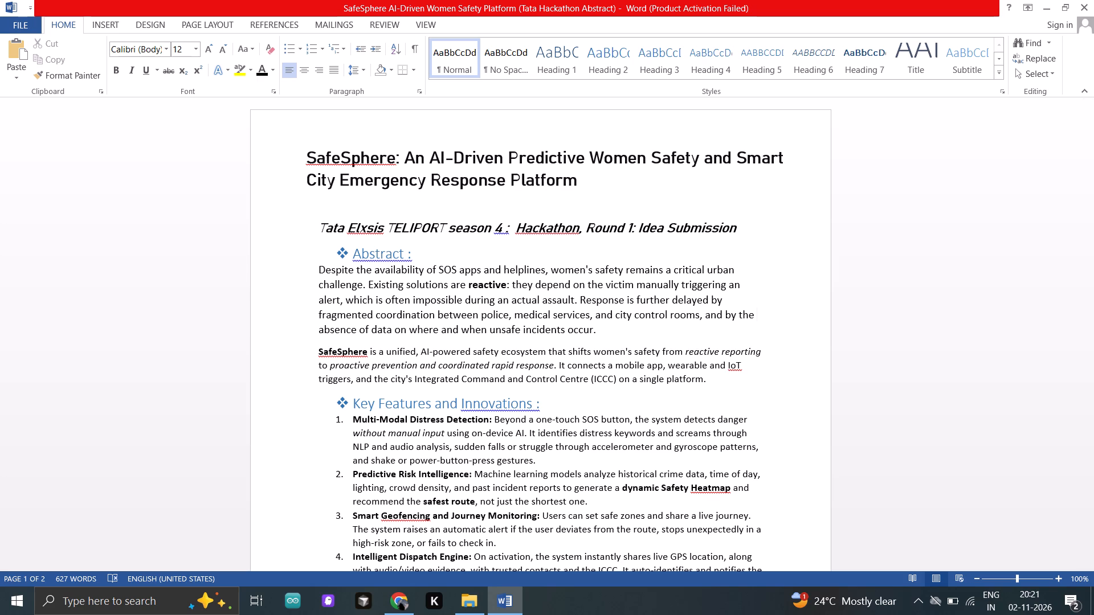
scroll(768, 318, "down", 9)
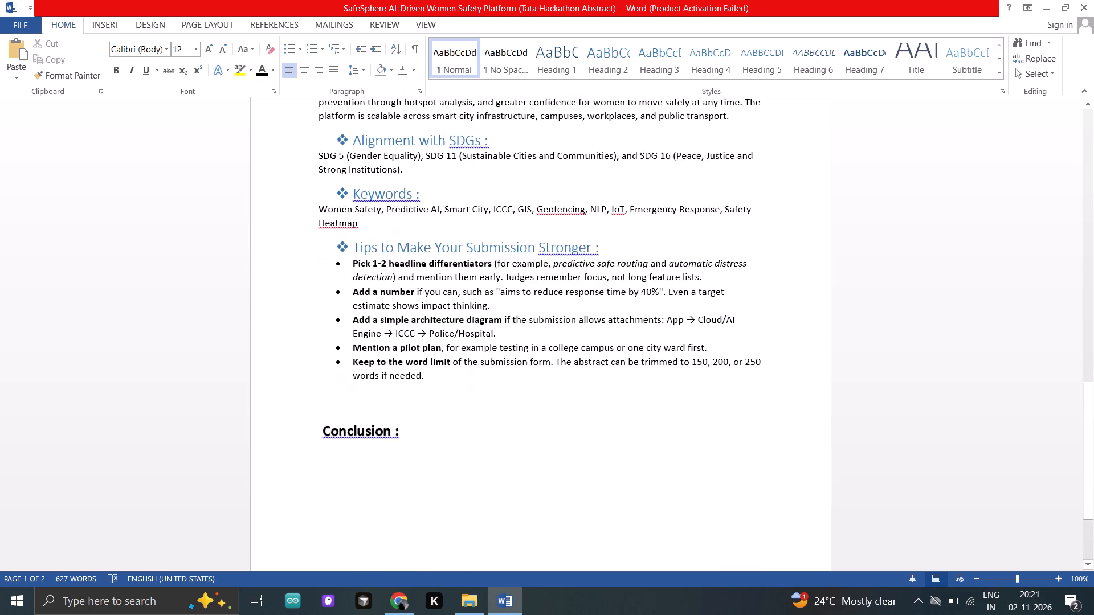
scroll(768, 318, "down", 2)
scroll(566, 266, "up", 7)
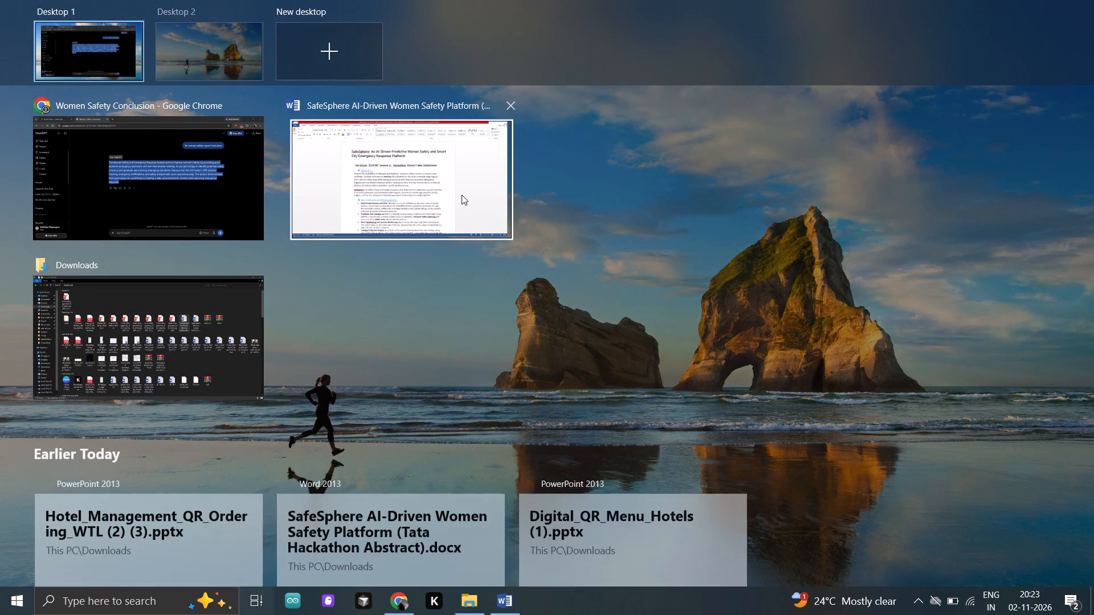
scroll(452, 302, "down", 11)
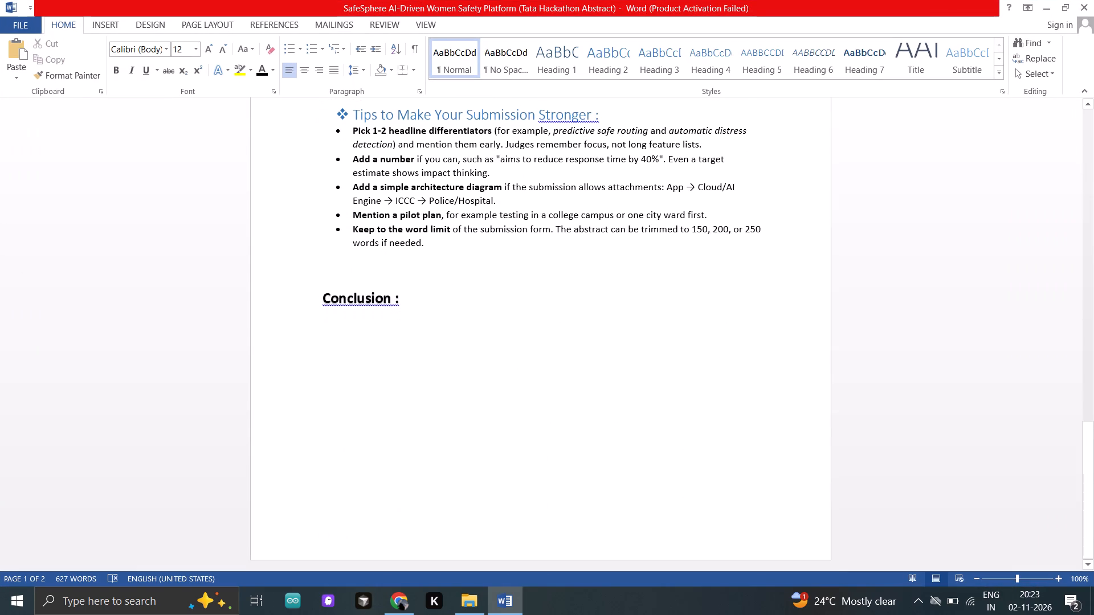
left_click(432, 307)
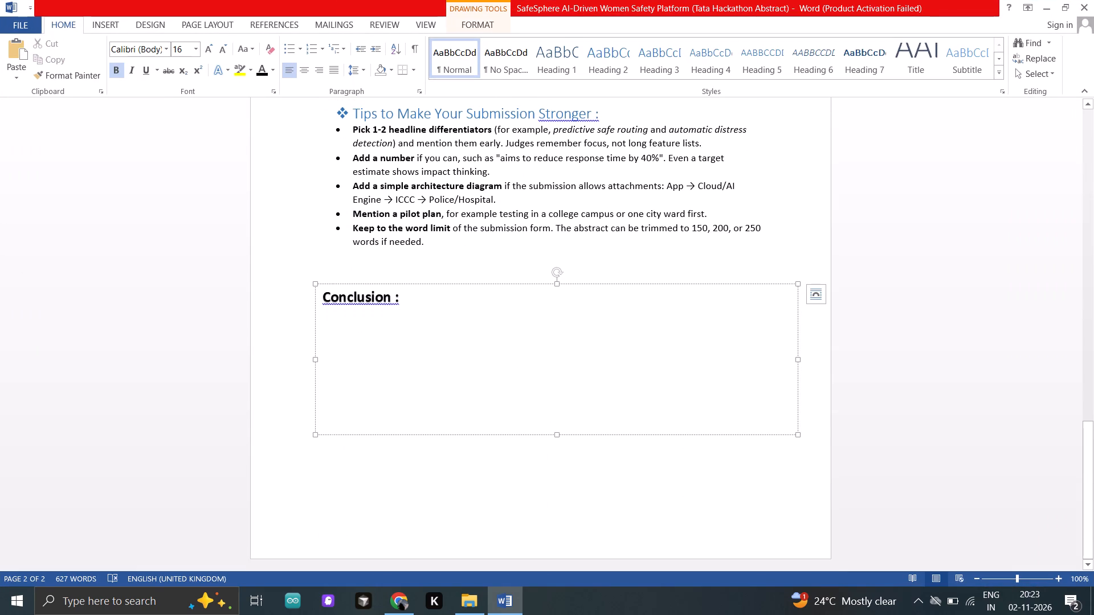
key("Return")
key("ctrl+v")
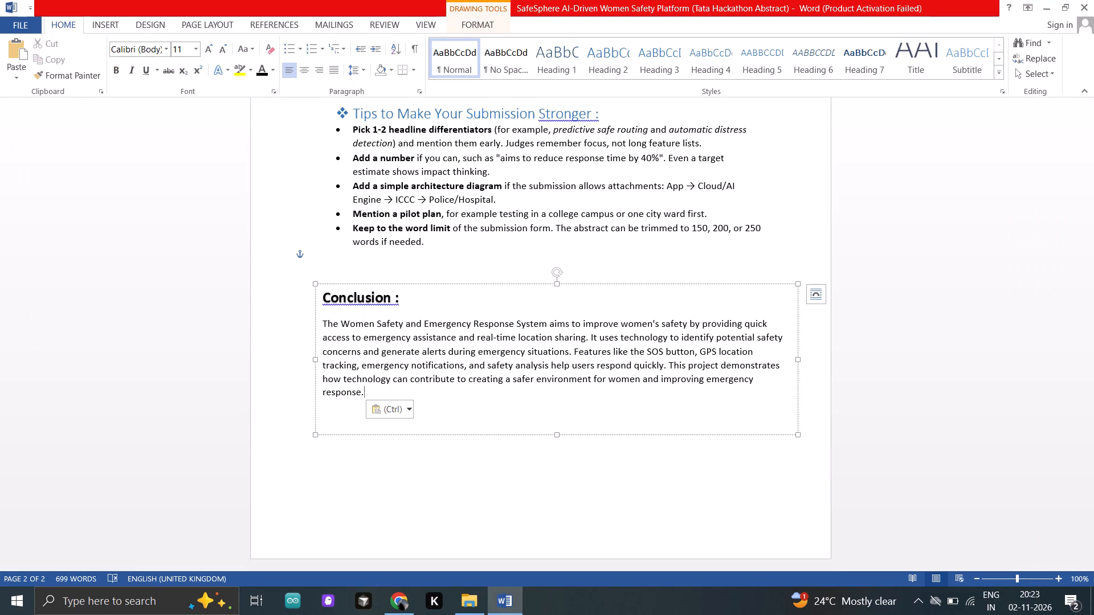
left_click(496, 539)
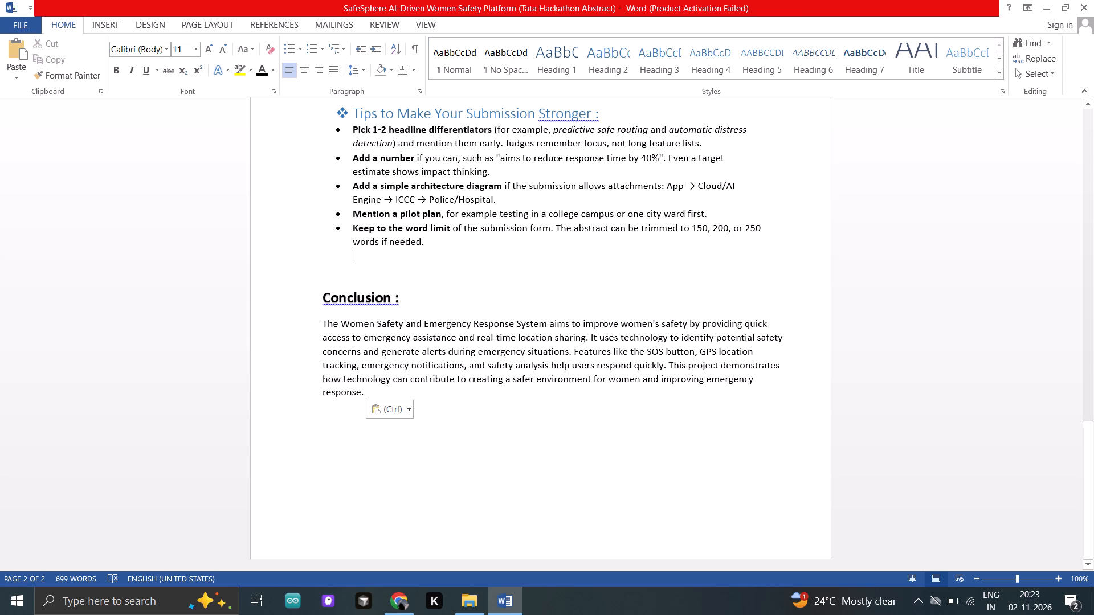
Set the font size of the pasted conclusion paragraph to 12.
left_click_drag(322, 323, 354, 400)
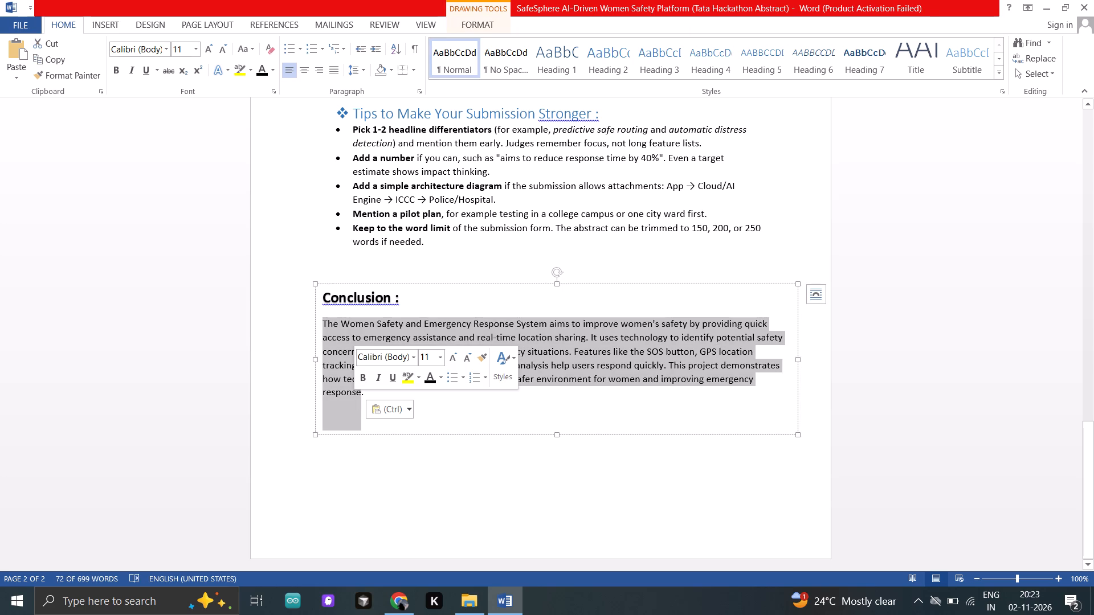
left_click(440, 359)
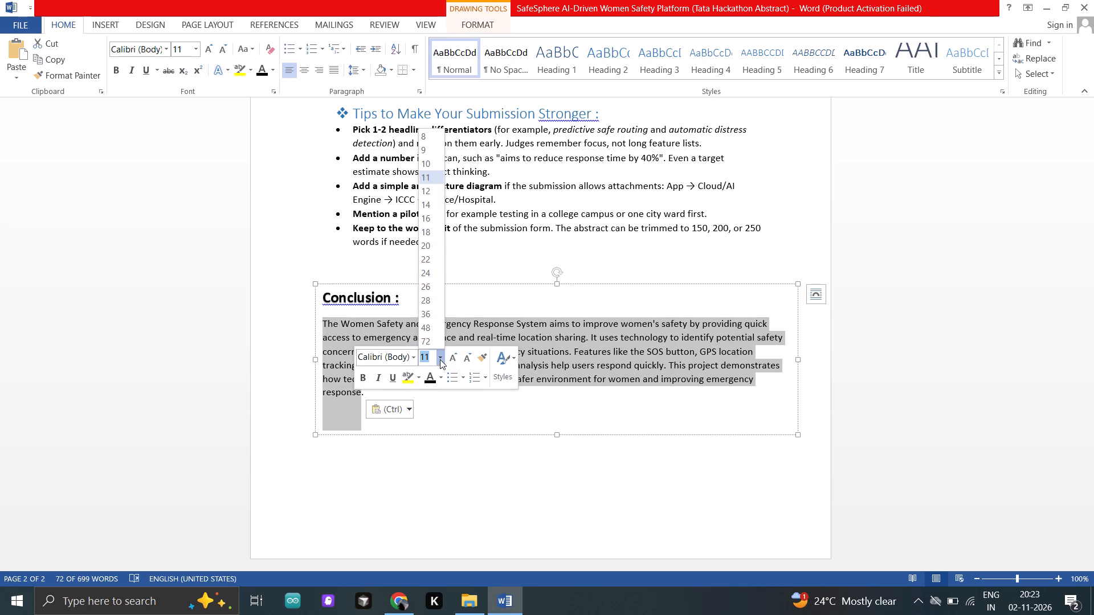
left_click(422, 189)
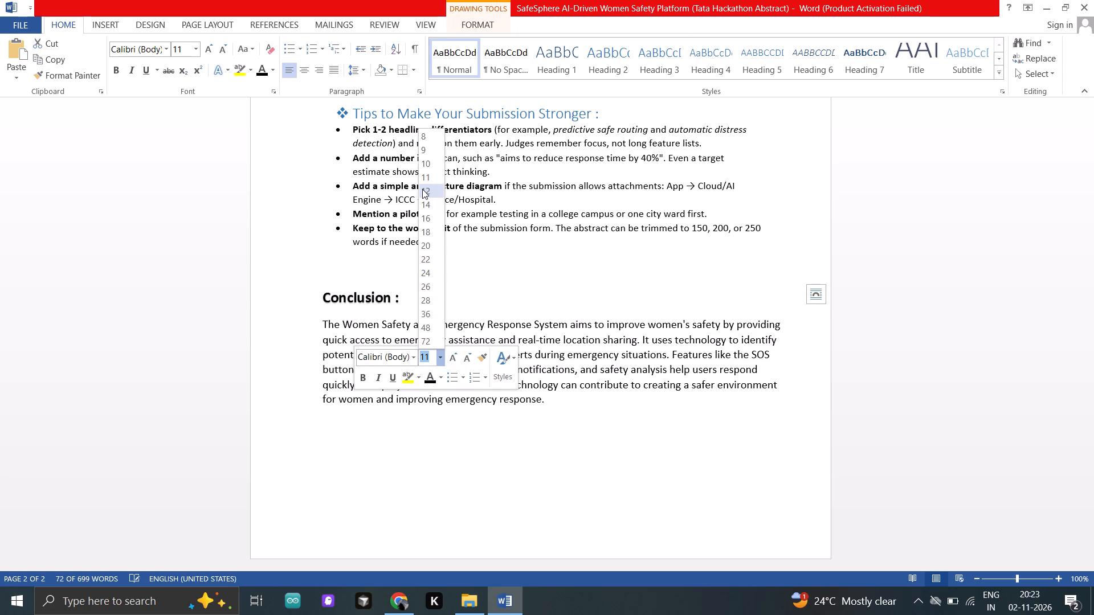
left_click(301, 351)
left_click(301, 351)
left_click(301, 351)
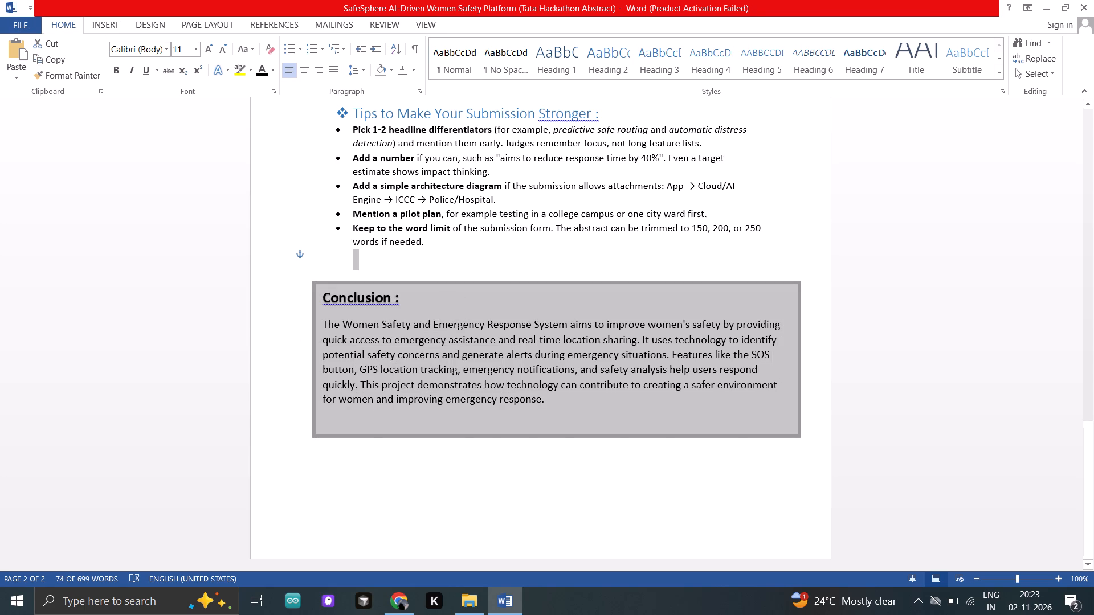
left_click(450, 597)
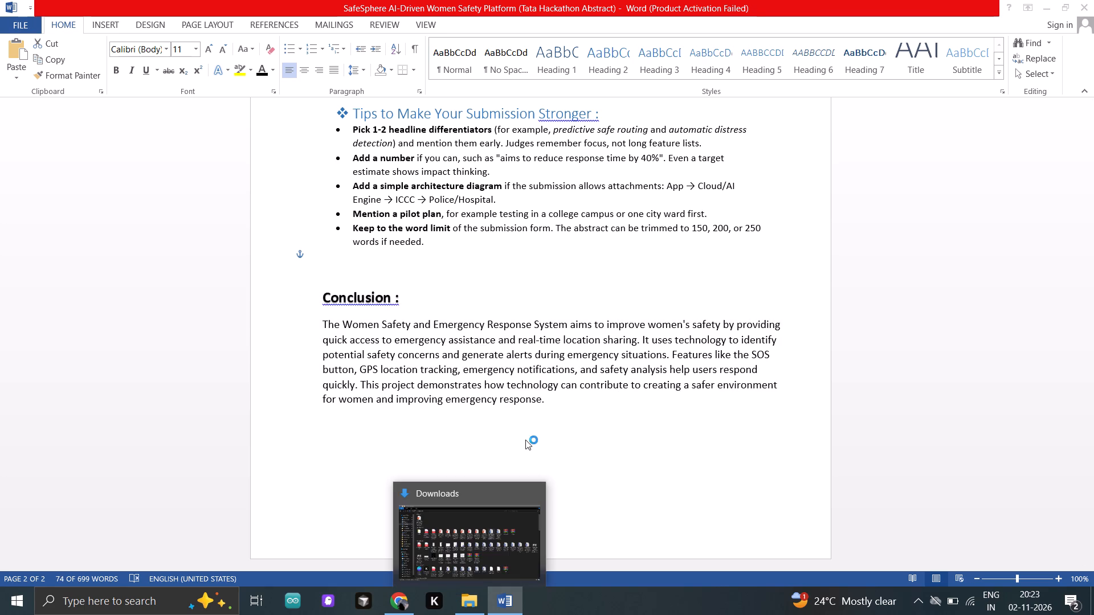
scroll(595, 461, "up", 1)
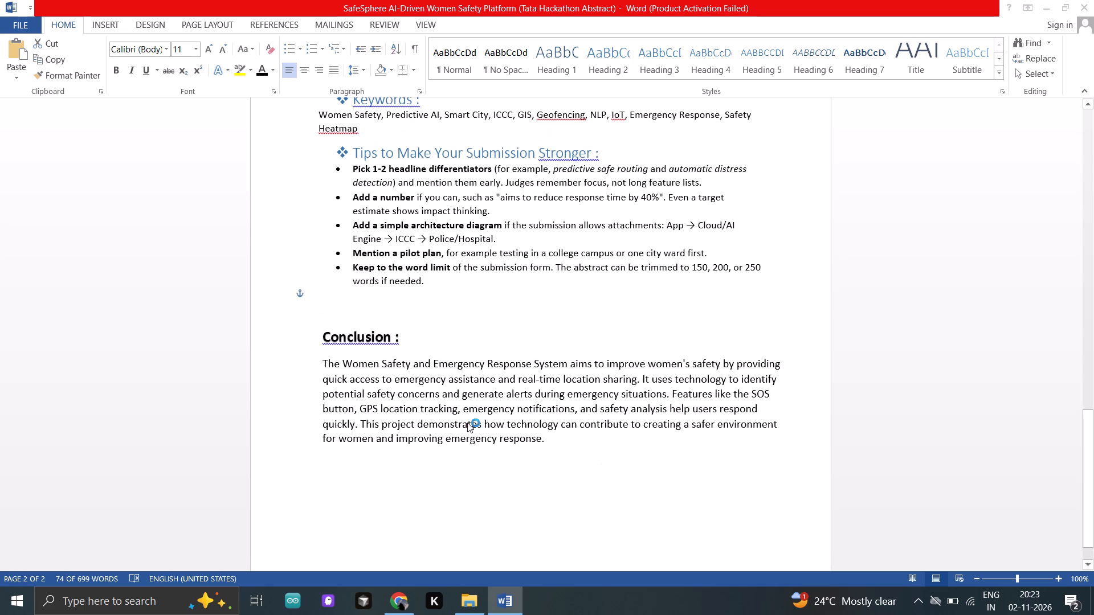
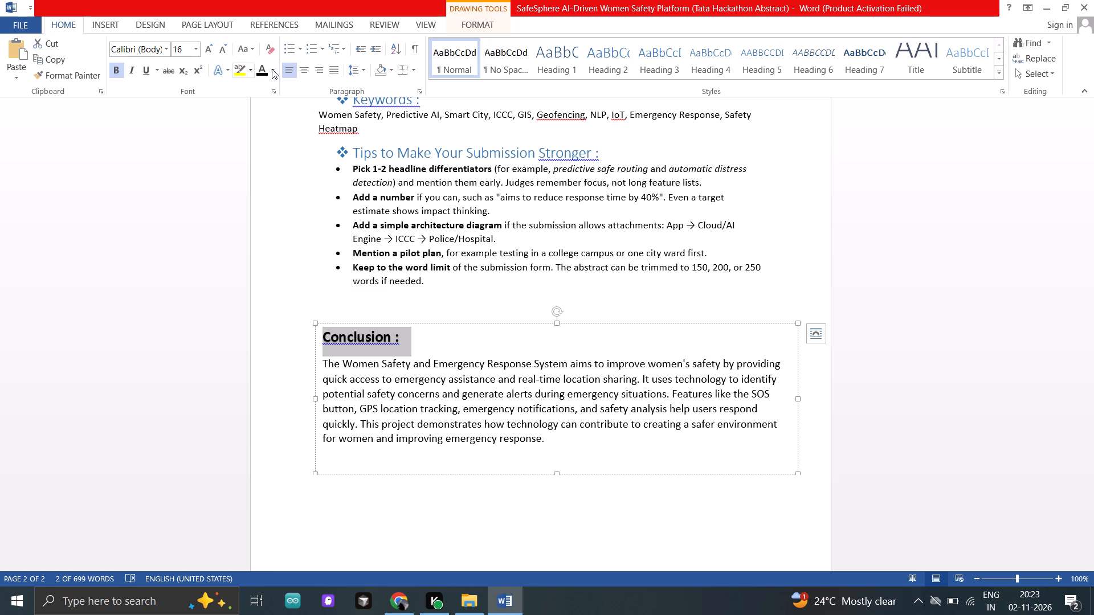
Apply the four-diamond bullet to the "Conclusion :" heading so it matches the document's other section headings.
left_click(299, 52)
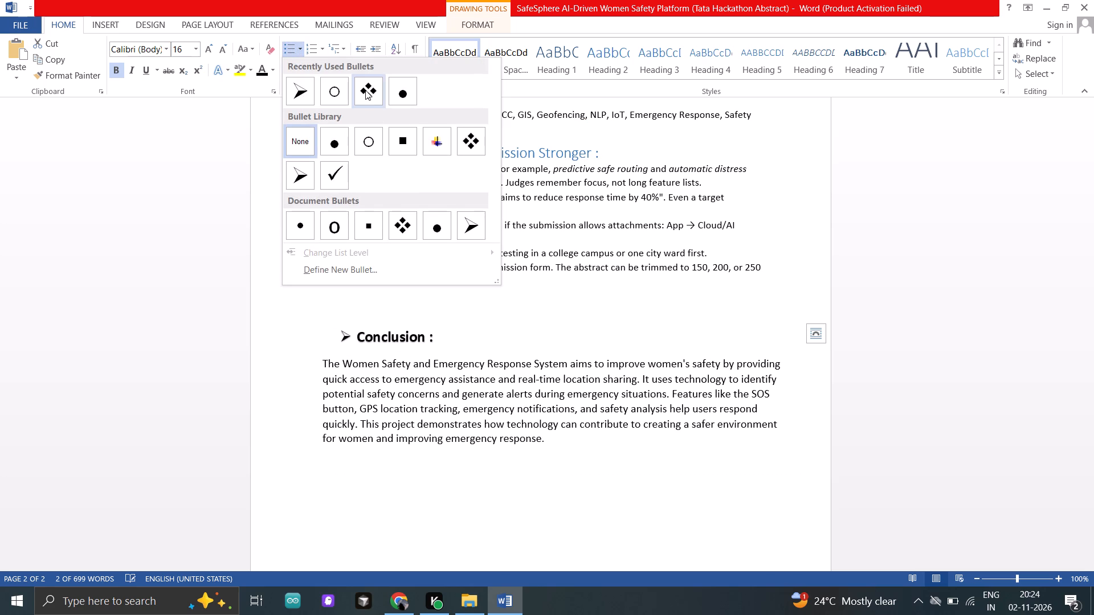
left_click(366, 90)
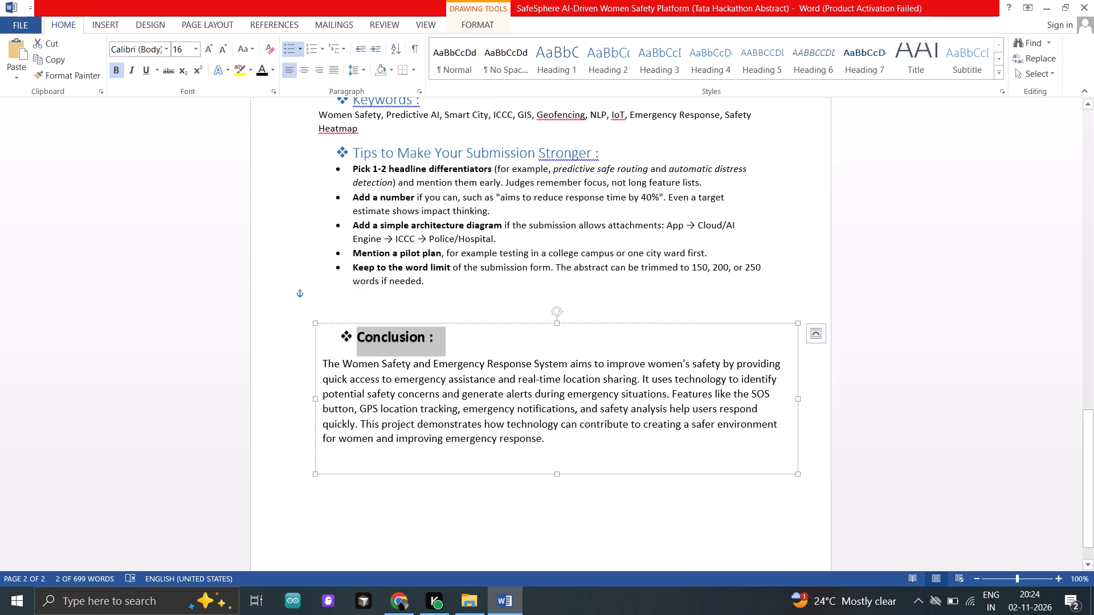
left_click(299, 294)
left_click(299, 294)
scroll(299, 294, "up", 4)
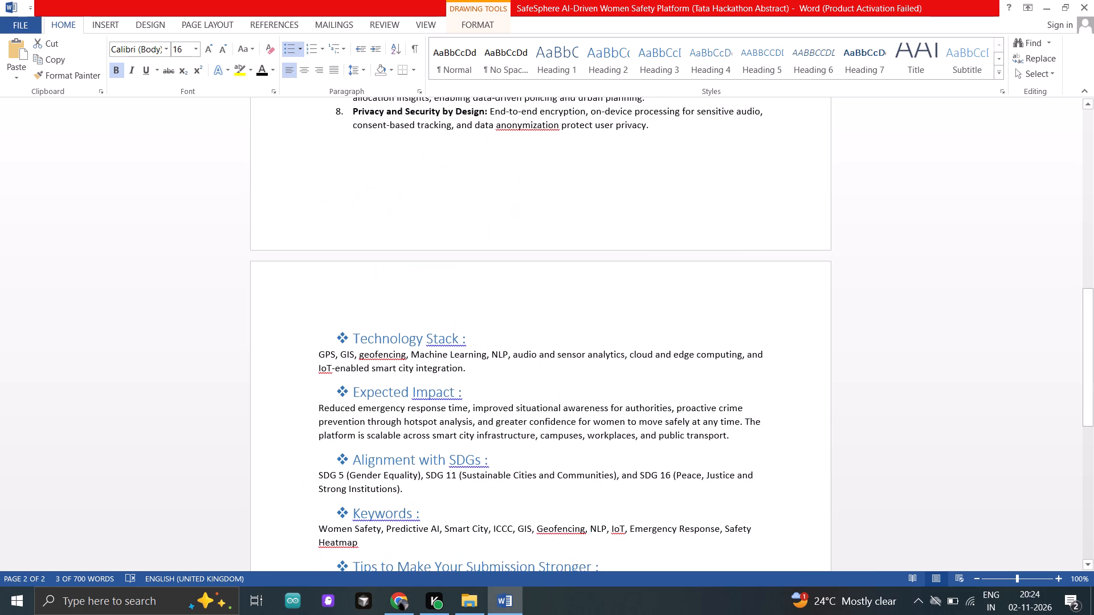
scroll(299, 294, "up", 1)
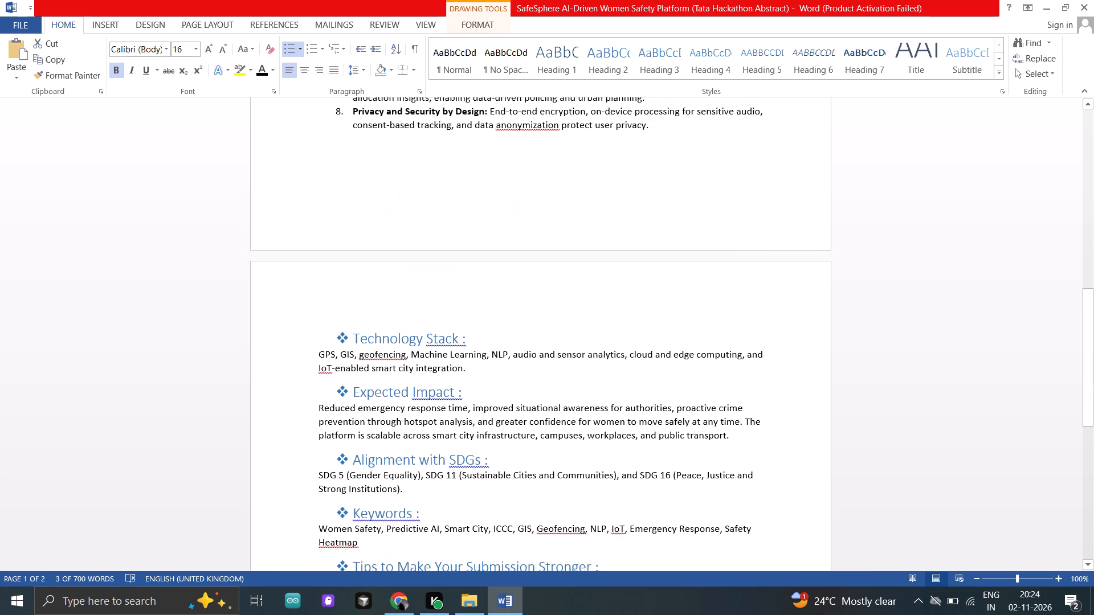
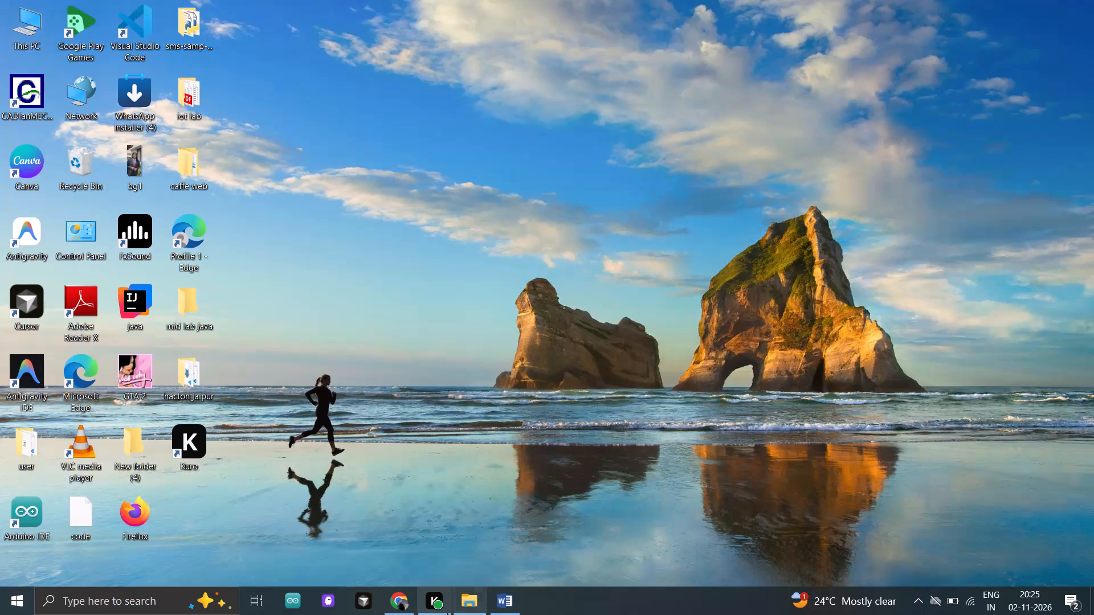
Switch to the SafeSphere abstract in Word.
left_click(496, 598)
scroll(450, 456, "down", 2)
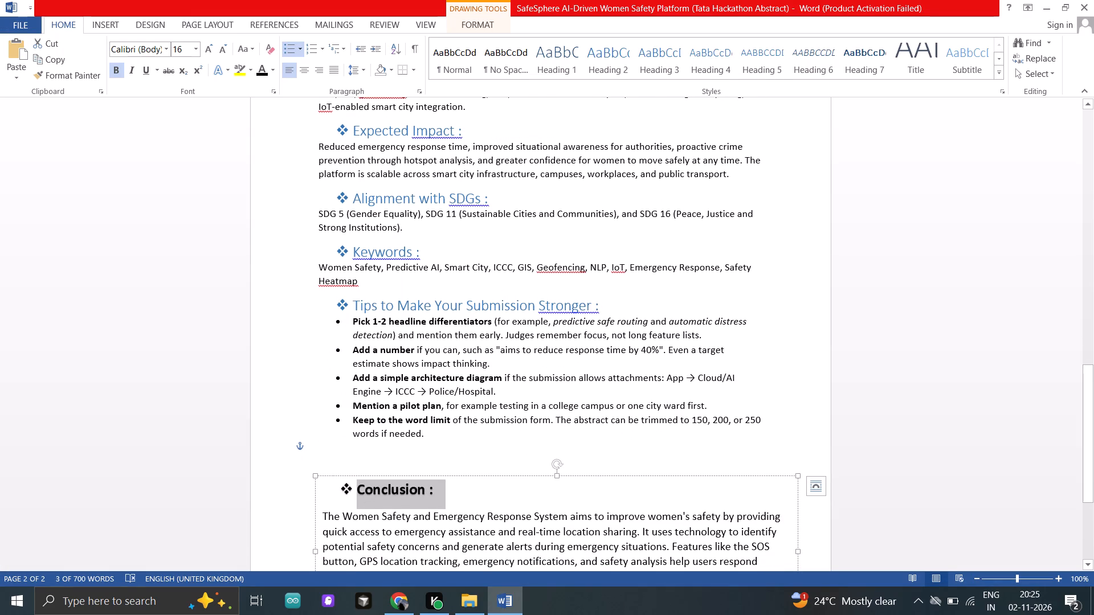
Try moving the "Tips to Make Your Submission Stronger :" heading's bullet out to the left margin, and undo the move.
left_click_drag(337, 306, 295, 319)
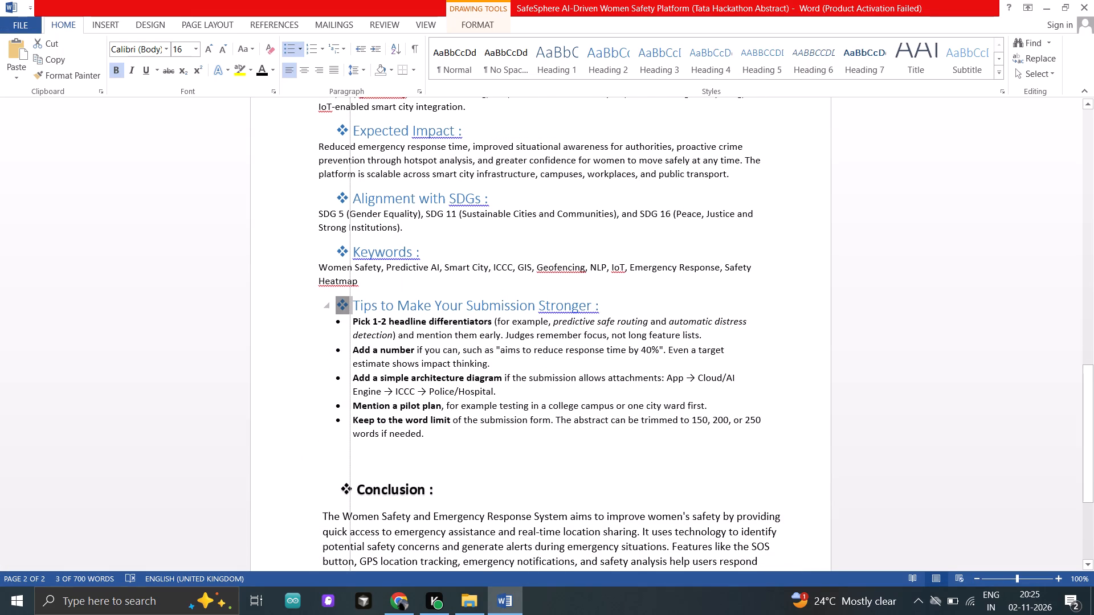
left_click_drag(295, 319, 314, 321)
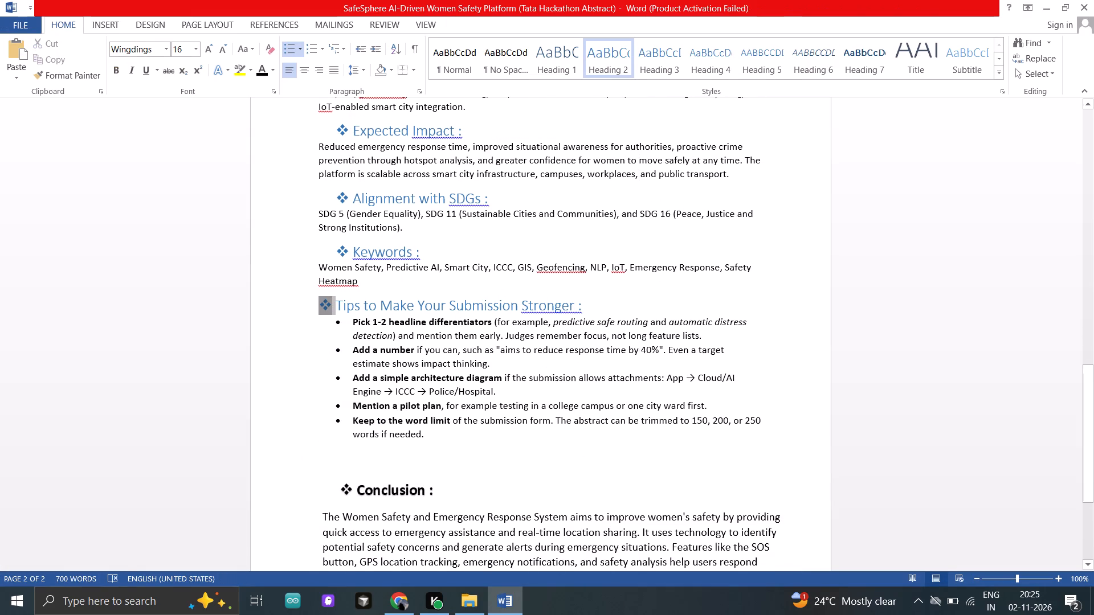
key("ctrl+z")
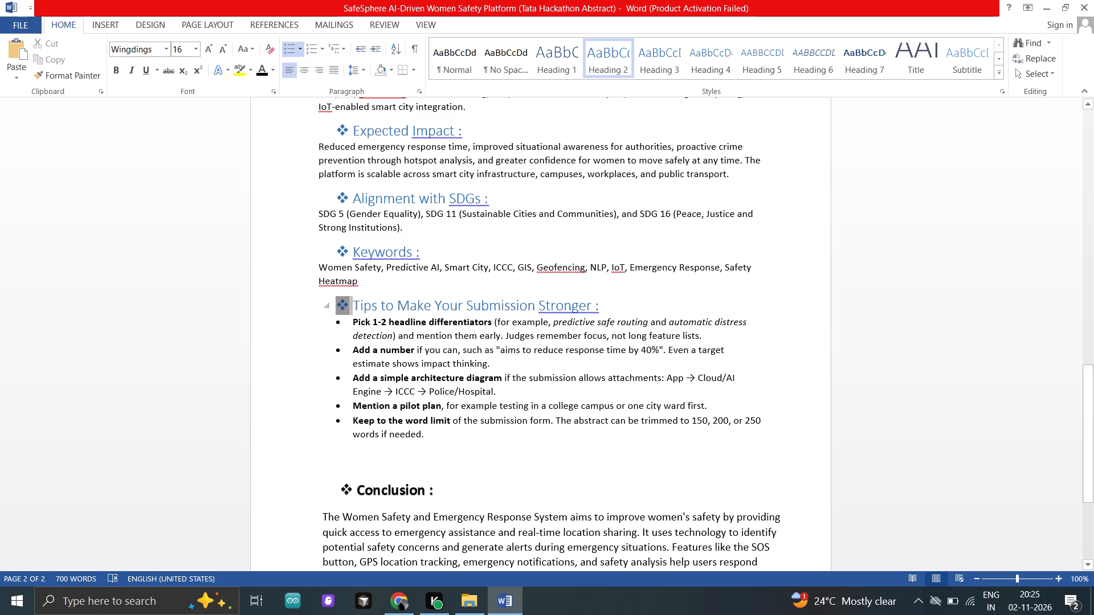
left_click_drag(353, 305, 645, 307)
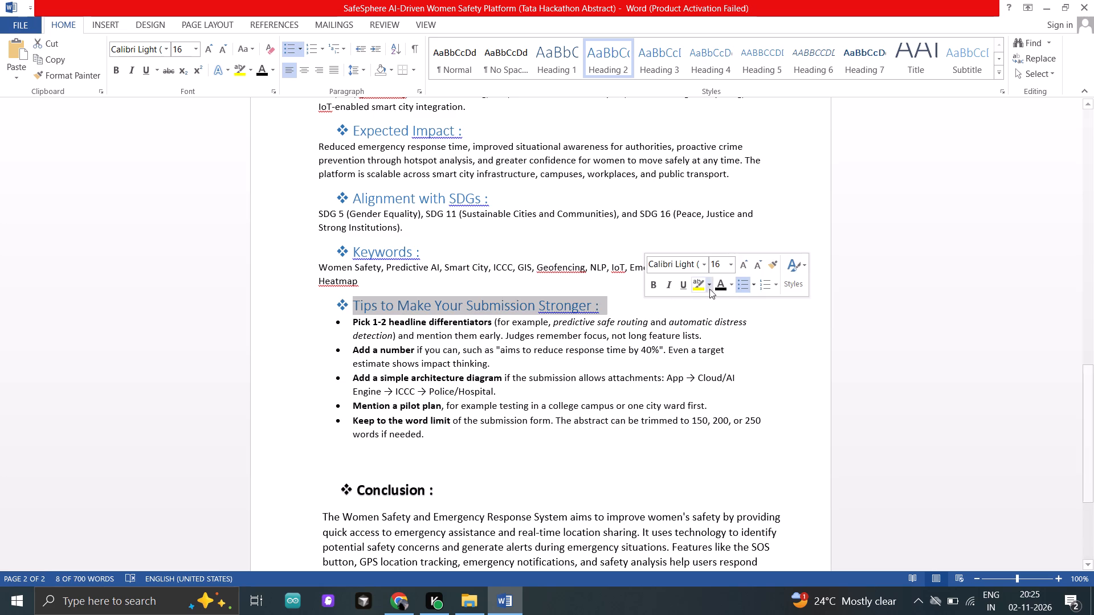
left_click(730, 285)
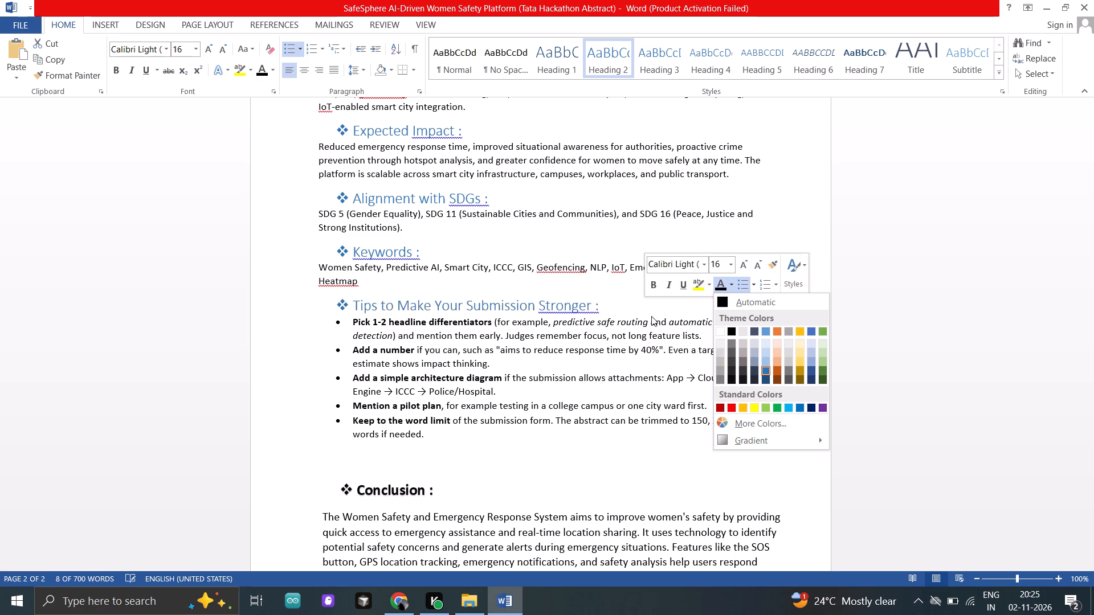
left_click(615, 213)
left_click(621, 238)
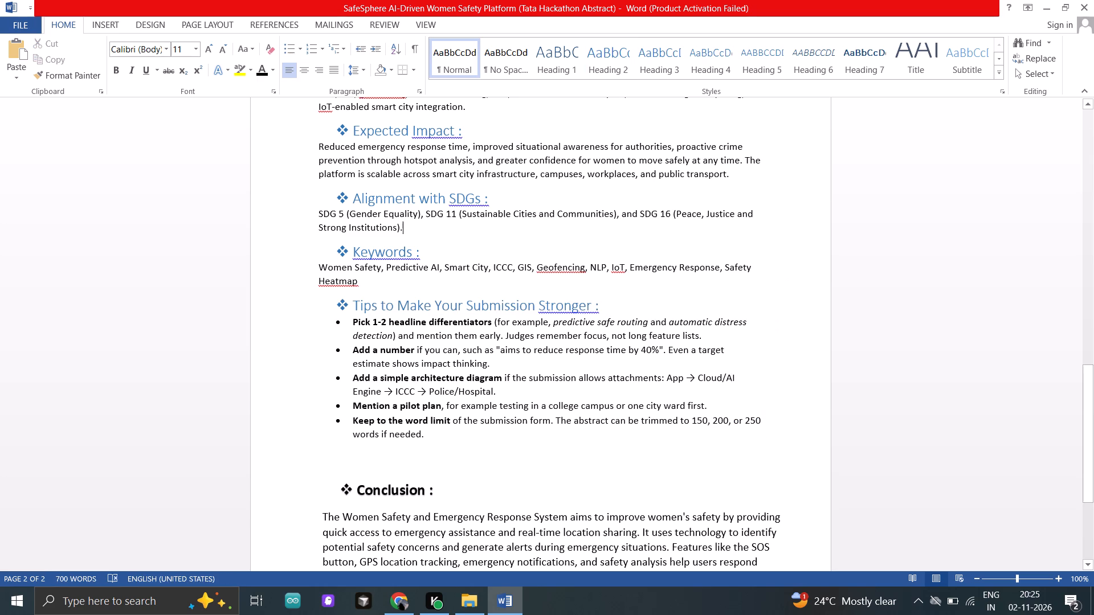
Insert a blank line after the SafeSphere ecosystem paragraph, above the "Key Features and Innovations :" heading.
scroll(526, 294, "up", 3)
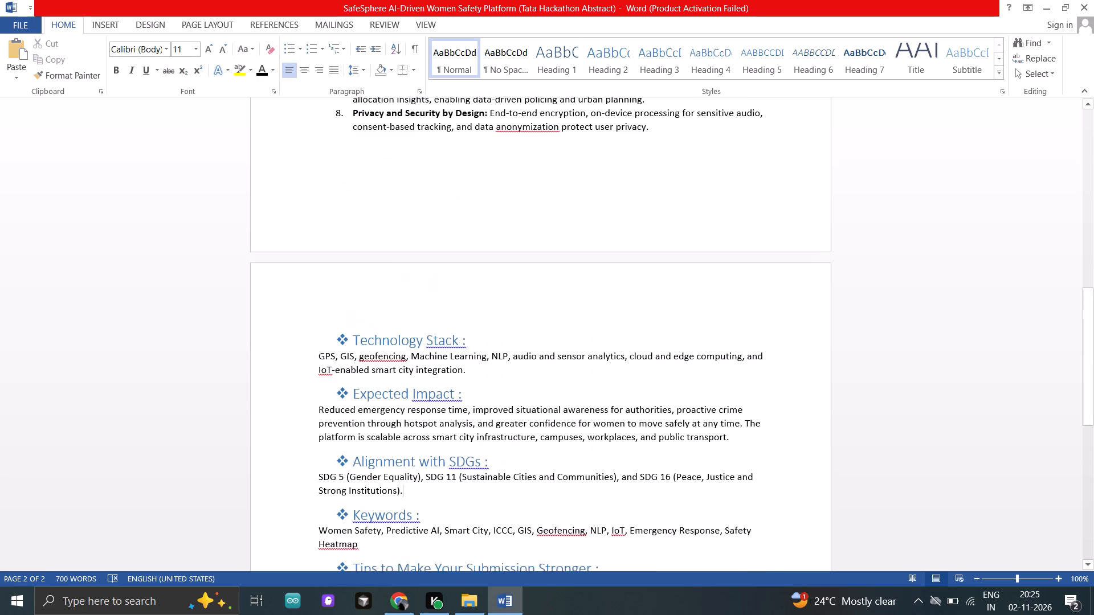
scroll(526, 294, "up", 6)
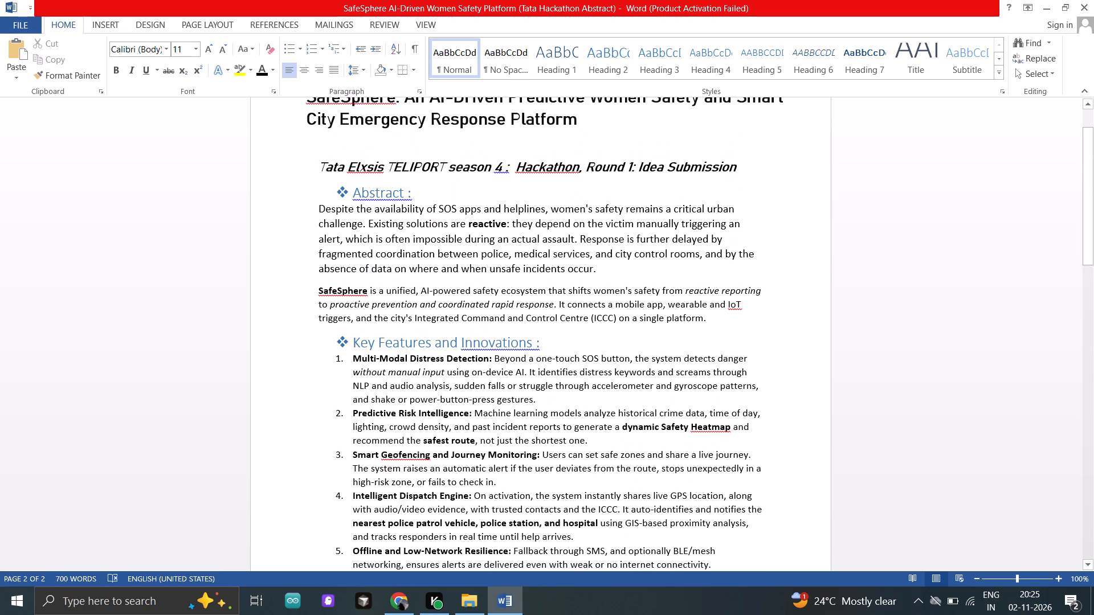
left_click(718, 325)
key("Return")
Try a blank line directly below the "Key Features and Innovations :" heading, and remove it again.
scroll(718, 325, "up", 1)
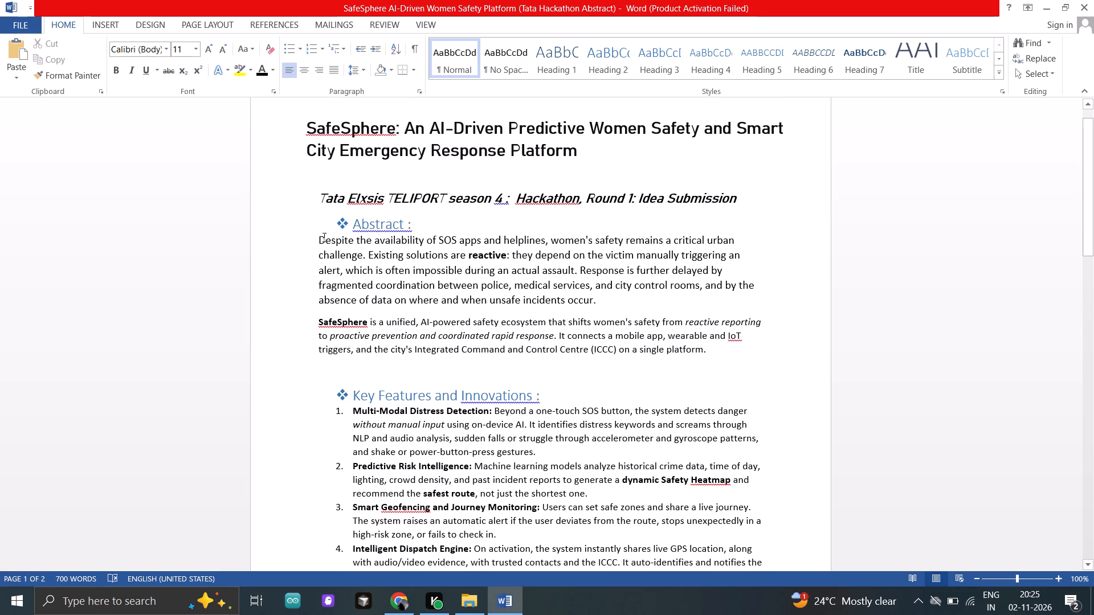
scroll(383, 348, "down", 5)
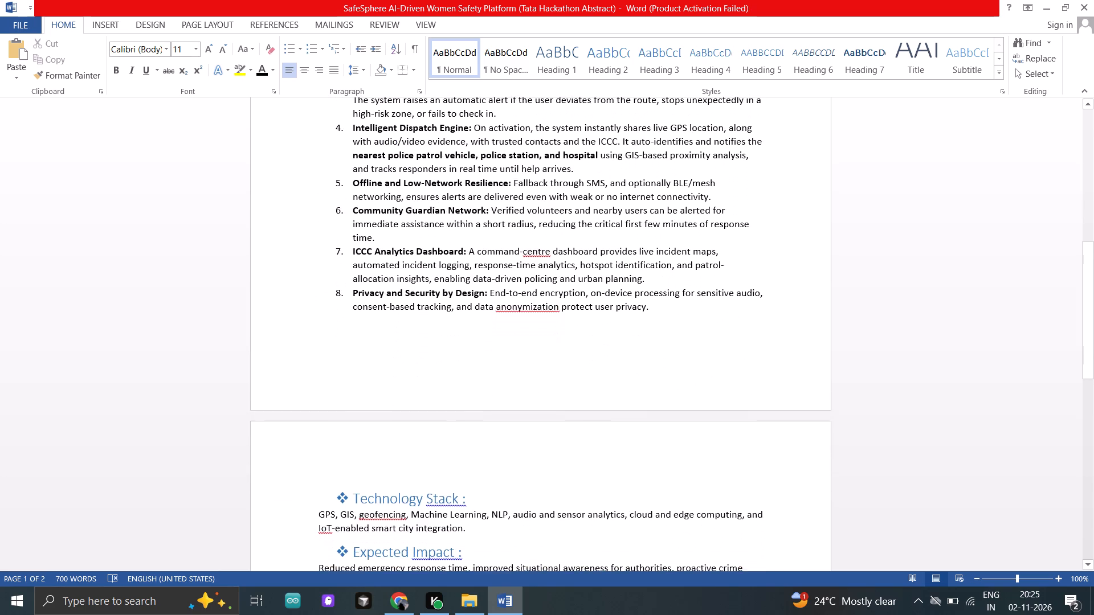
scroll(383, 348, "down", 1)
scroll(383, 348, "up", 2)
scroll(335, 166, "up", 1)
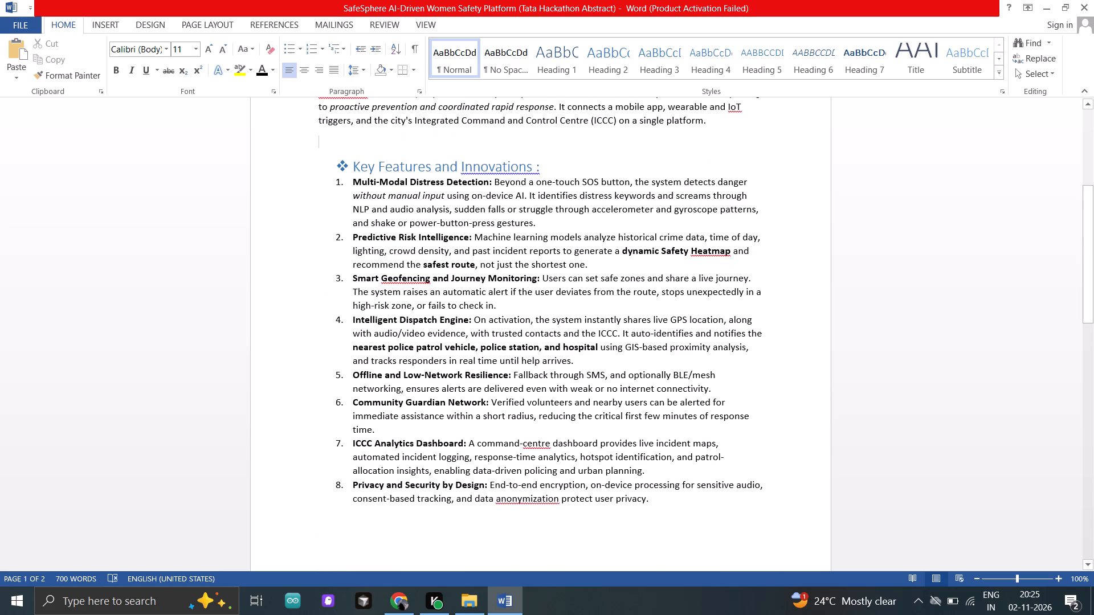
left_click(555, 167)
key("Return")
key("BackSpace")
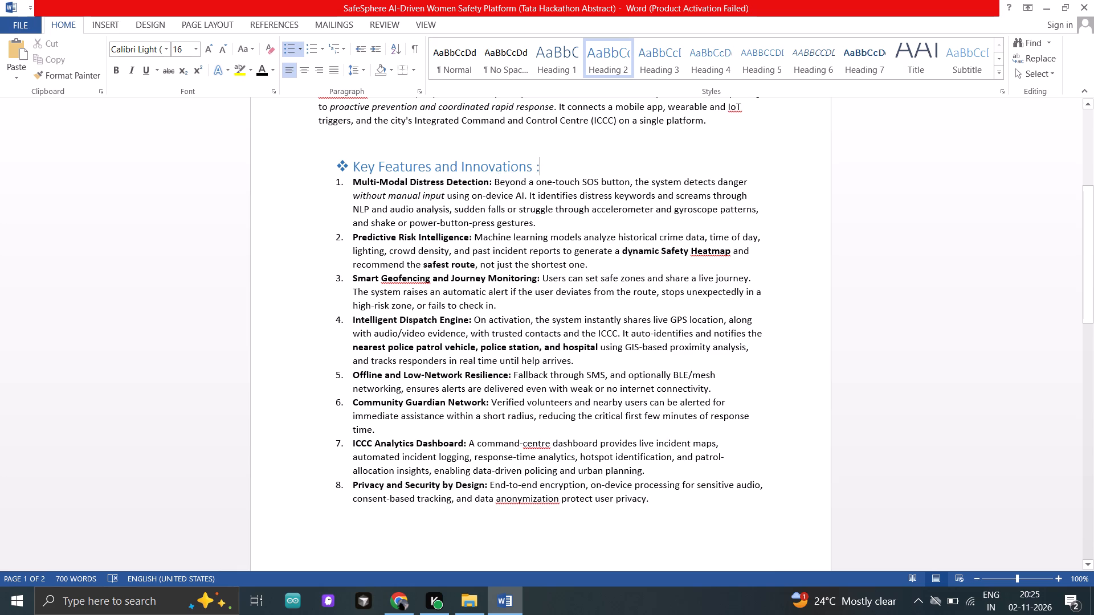
Set the line spacing of the eight numbered items under "Key Features and Innovations :" to 1.15.
left_click_drag(354, 181, 727, 499)
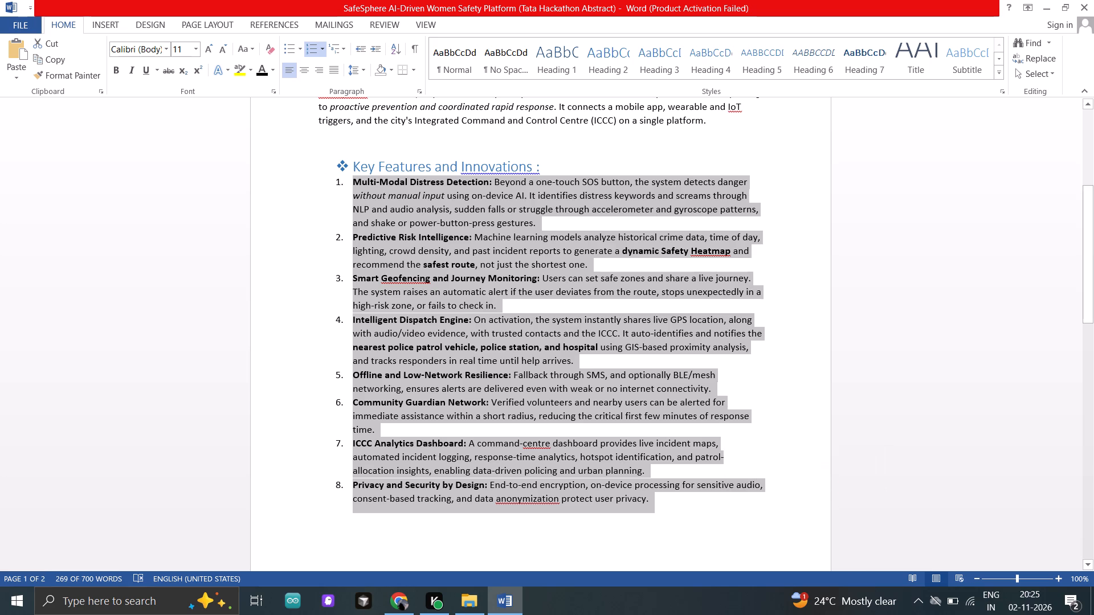
left_click(365, 70)
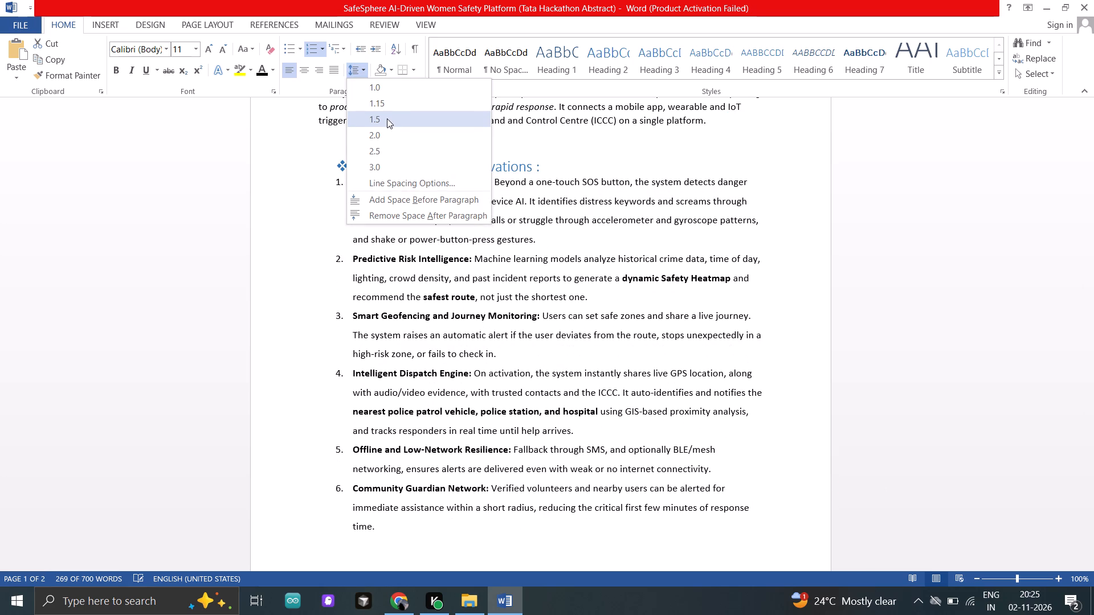
left_click(385, 104)
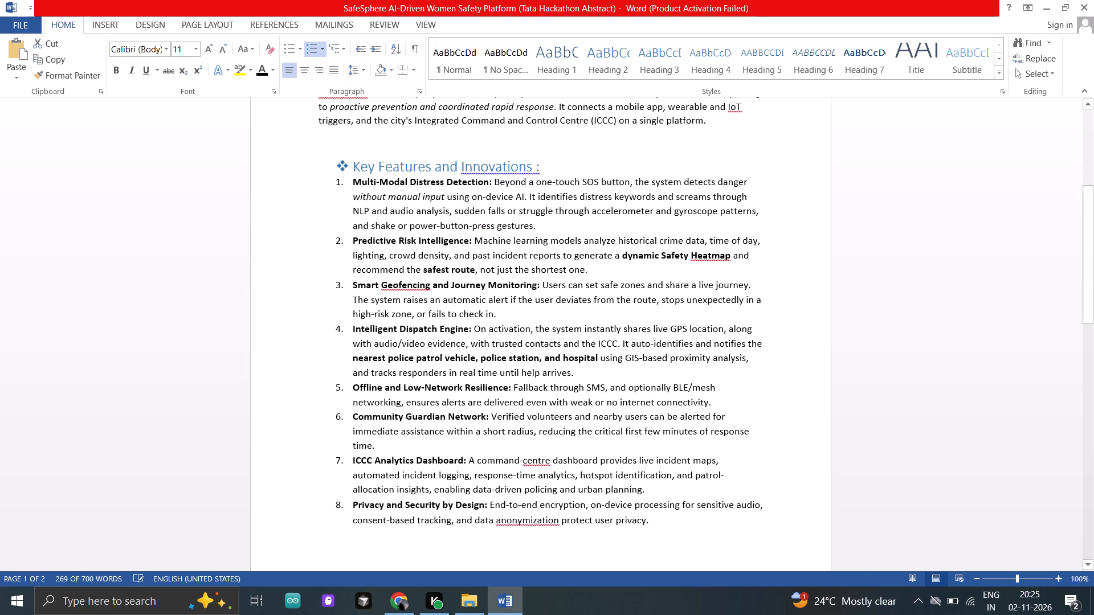
left_click(248, 200)
left_click(366, 315)
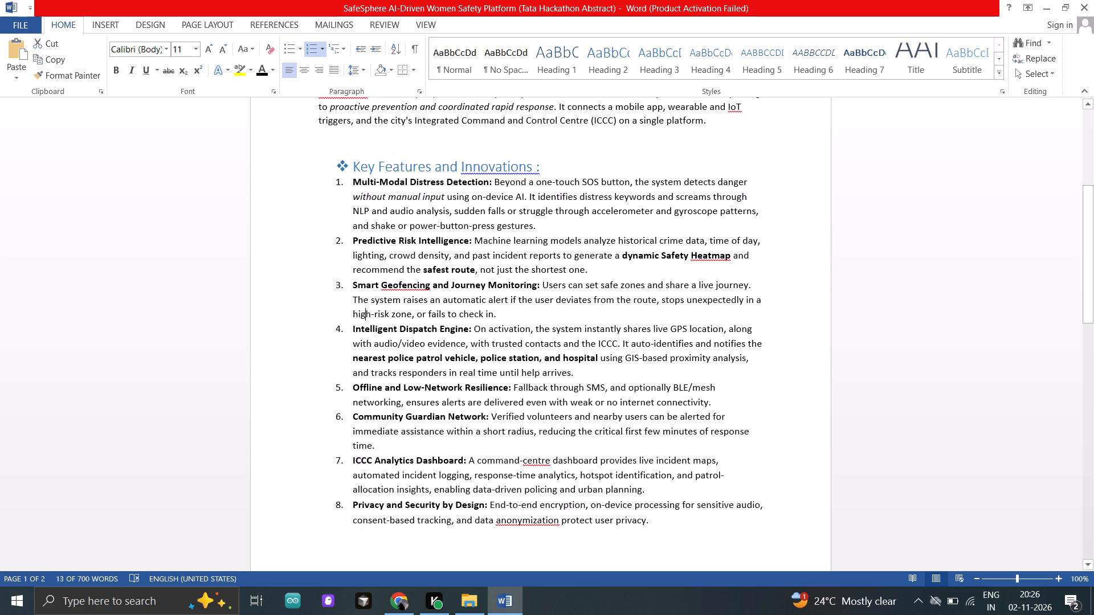
Set the line spacing of the bulleted list under "Tips to Make Your Submission Stronger :" to 1.15.
scroll(366, 315, "down", 6)
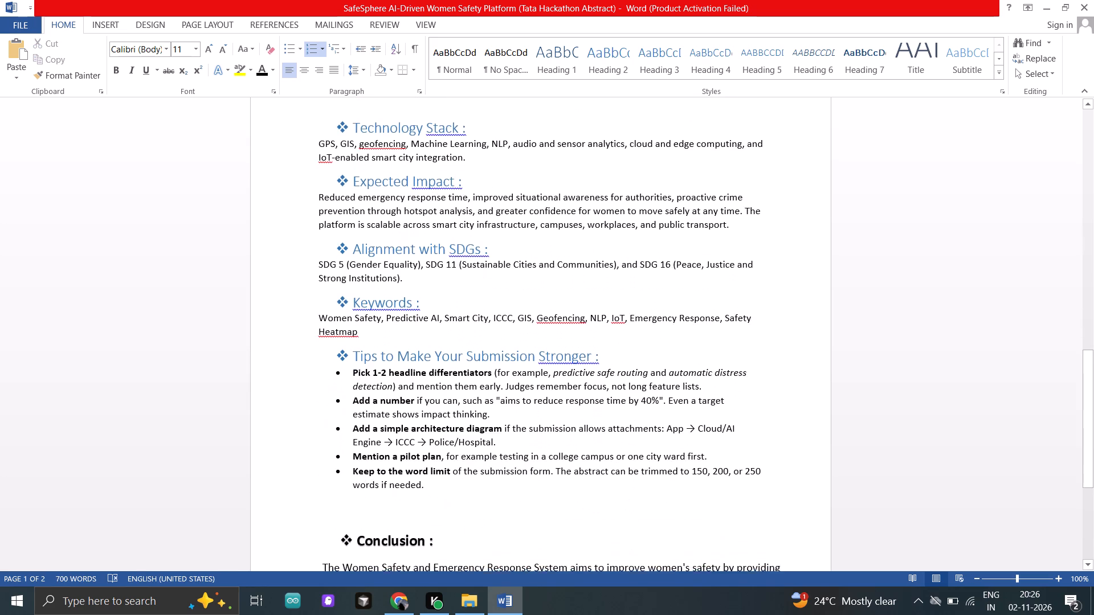
scroll(366, 315, "down", 1)
left_click_drag(353, 235, 445, 354)
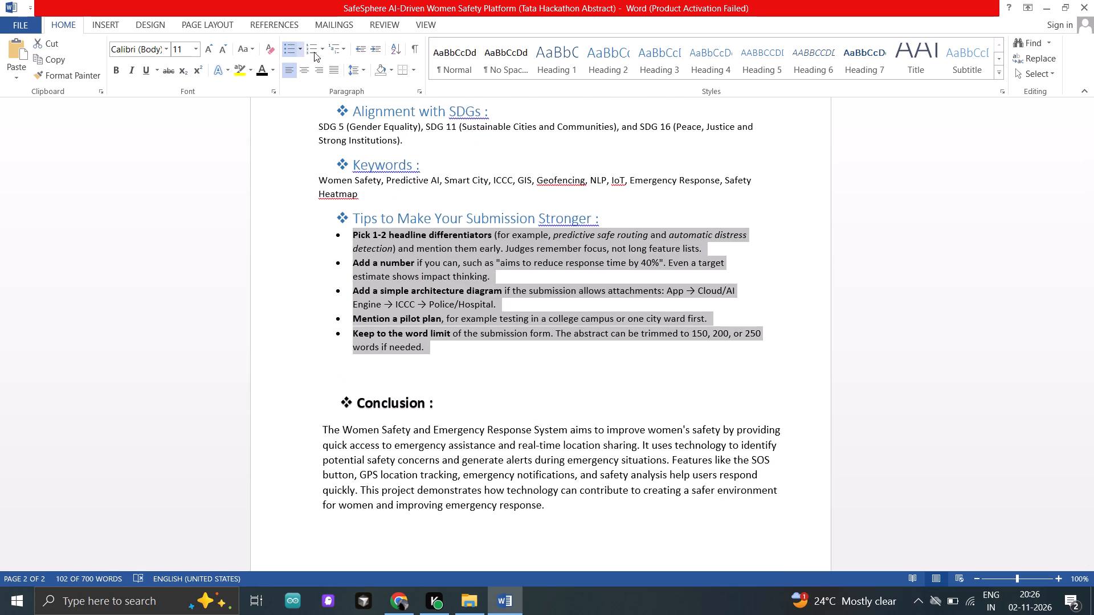
left_click(320, 51)
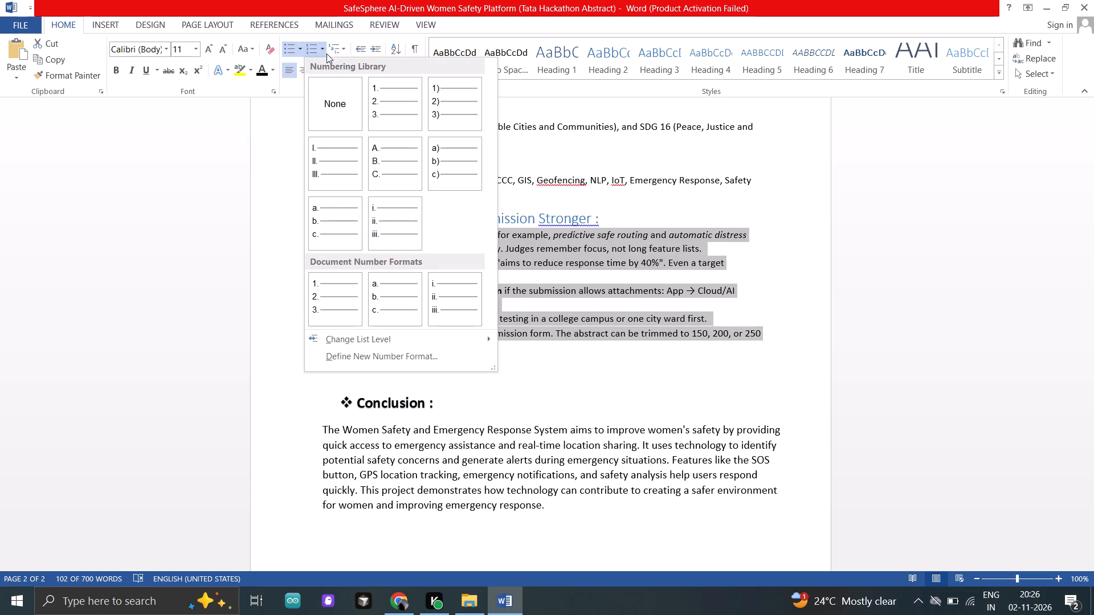
left_click(352, 47)
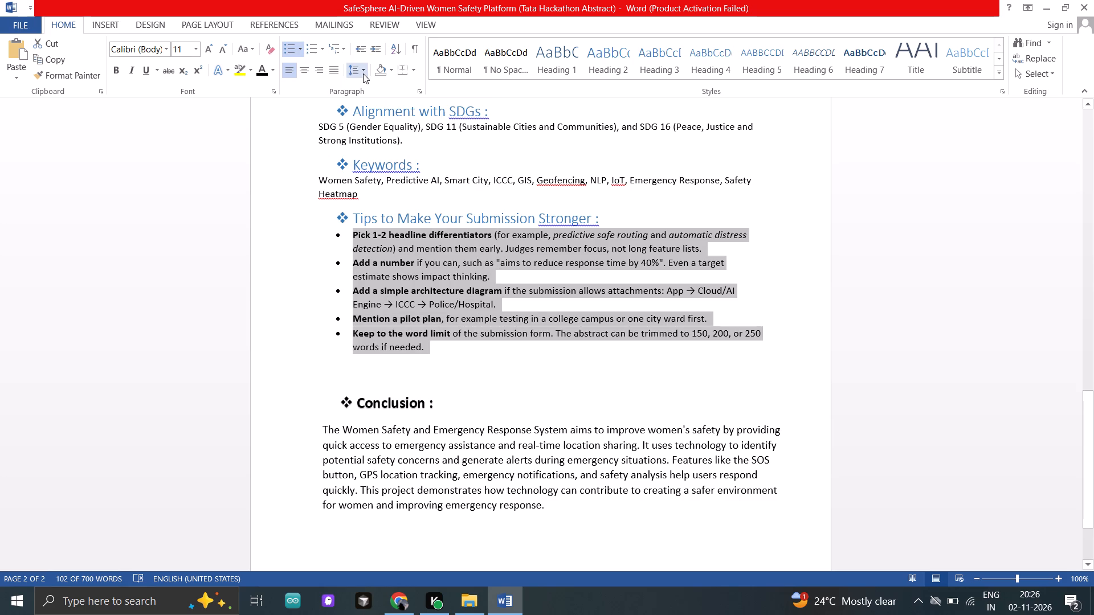
left_click(363, 73)
left_click(366, 106)
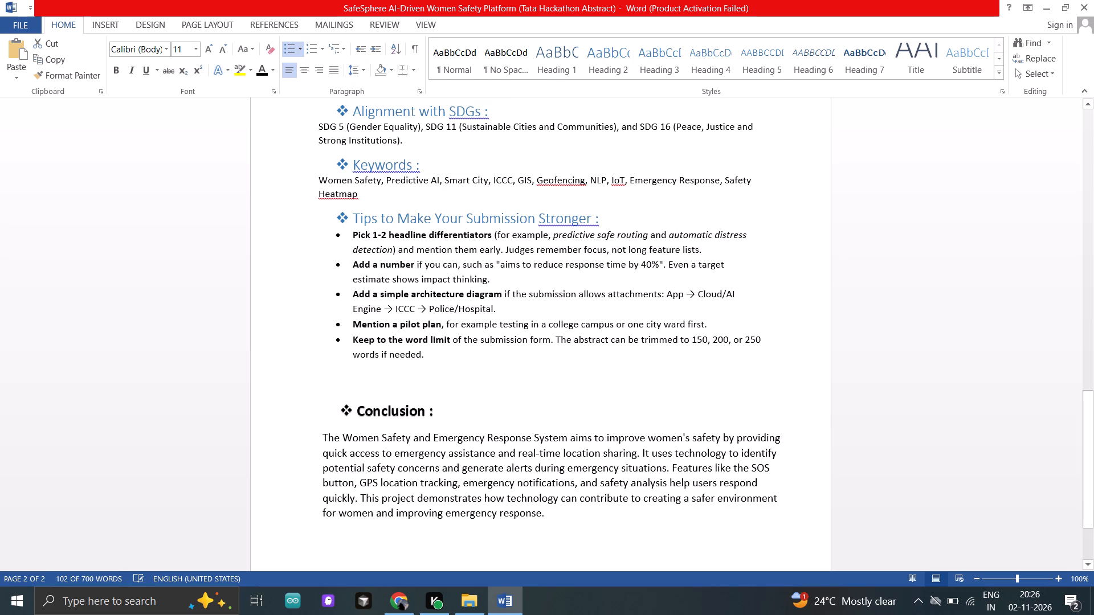
left_click(316, 329)
Insert a blank line between the "Hackathon, Round 1: Idea Submission" subtitle and the "Abstract :" heading.
scroll(316, 329, "up", 7)
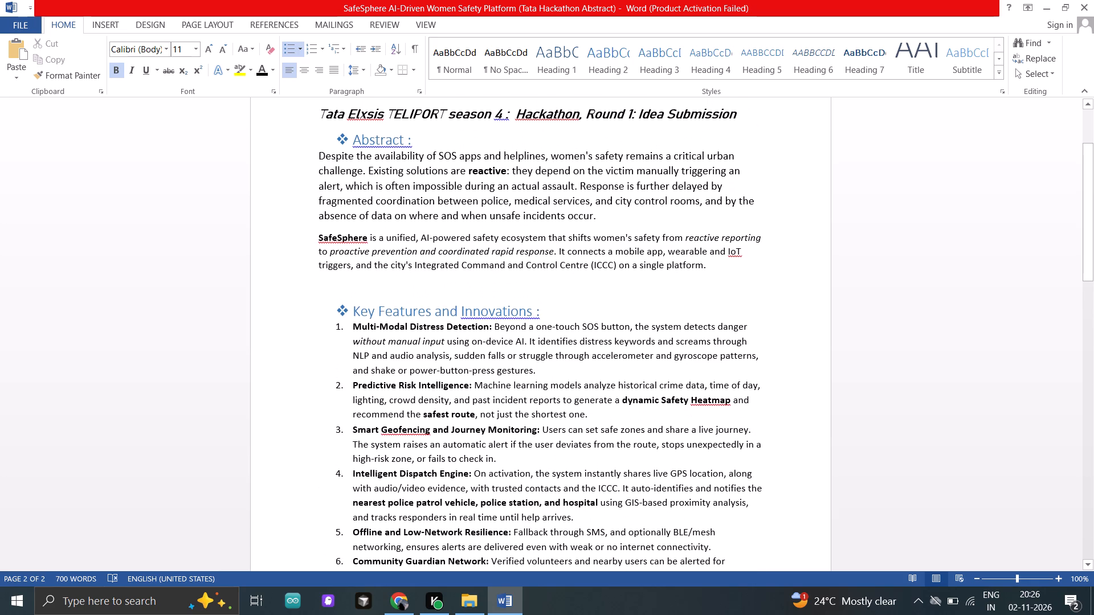
scroll(316, 329, "up", 7)
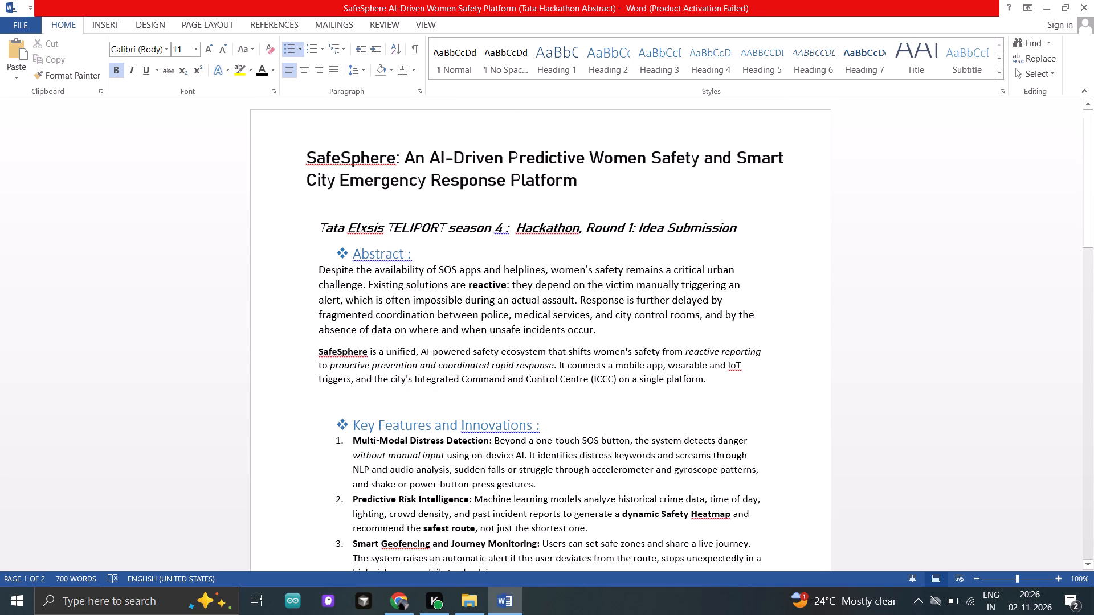
left_click(764, 225)
key("Return")
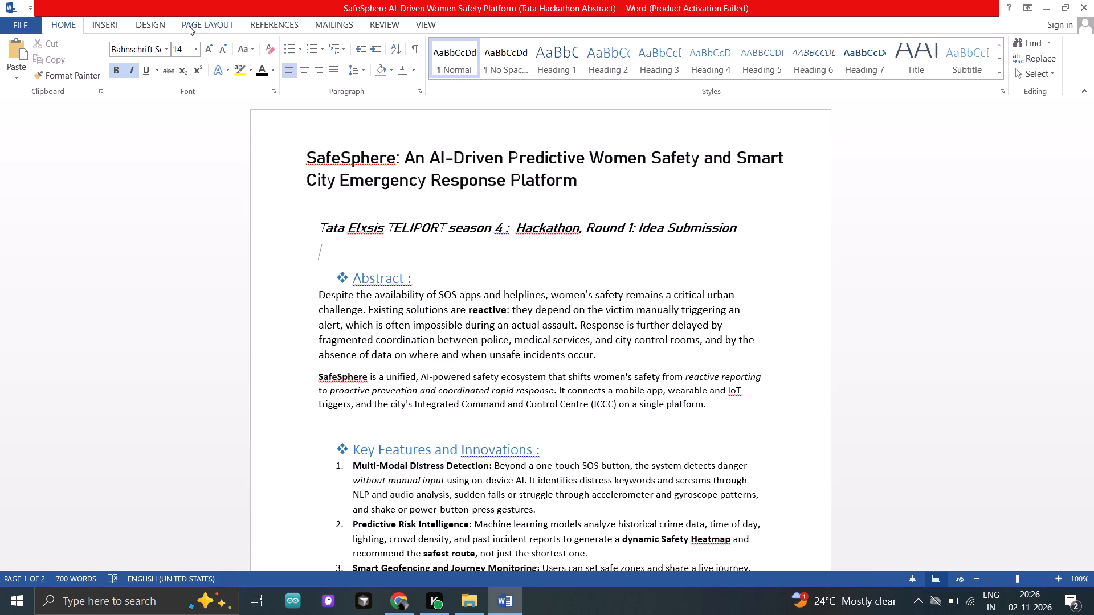
Examine the built-in header designs for one that suits the document.
left_click(115, 27)
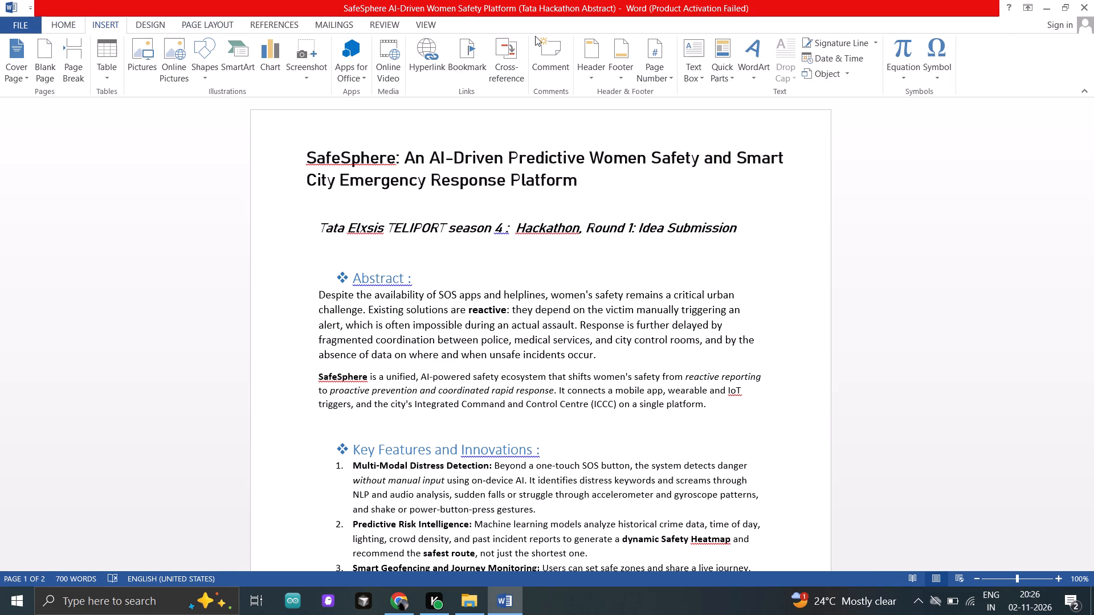
left_click(587, 54)
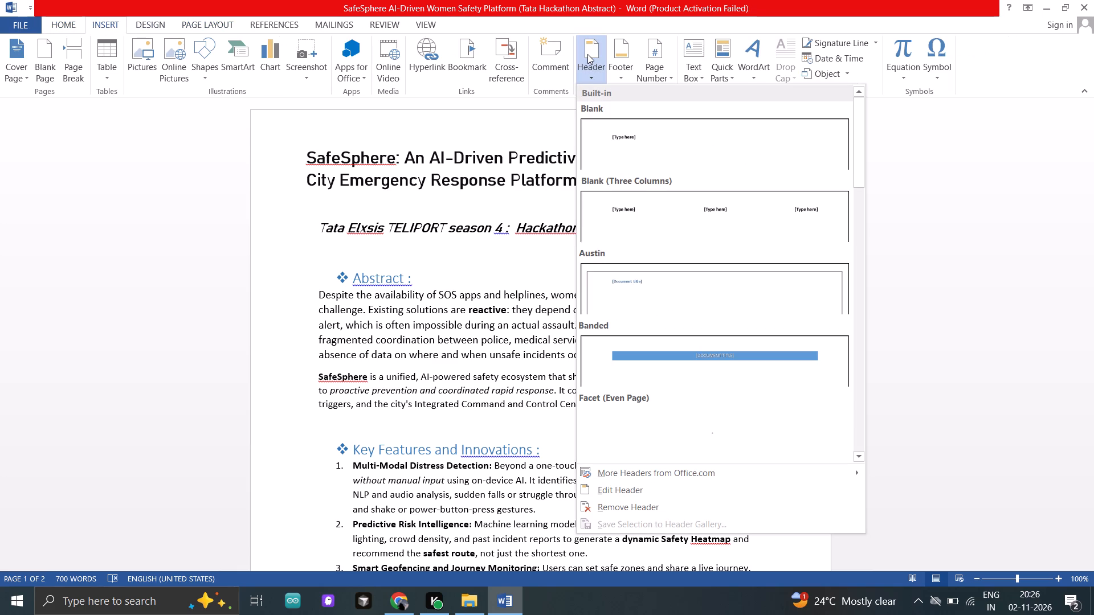
scroll(636, 259, "down", 2)
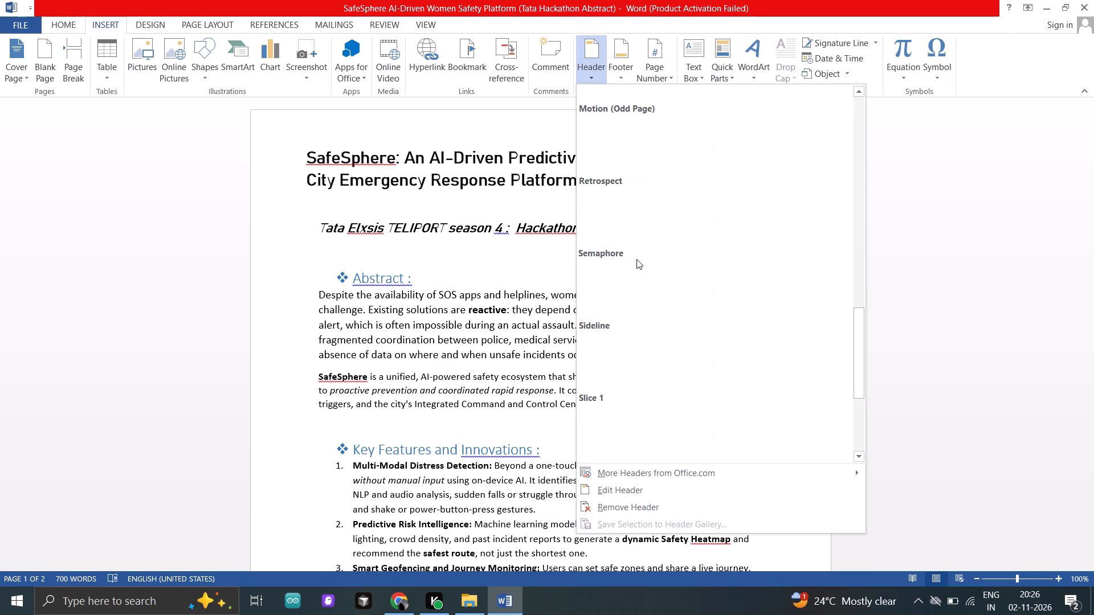
scroll(636, 259, "down", 3)
scroll(636, 259, "up", 12)
scroll(636, 259, "down", 1)
scroll(636, 259, "up", 6)
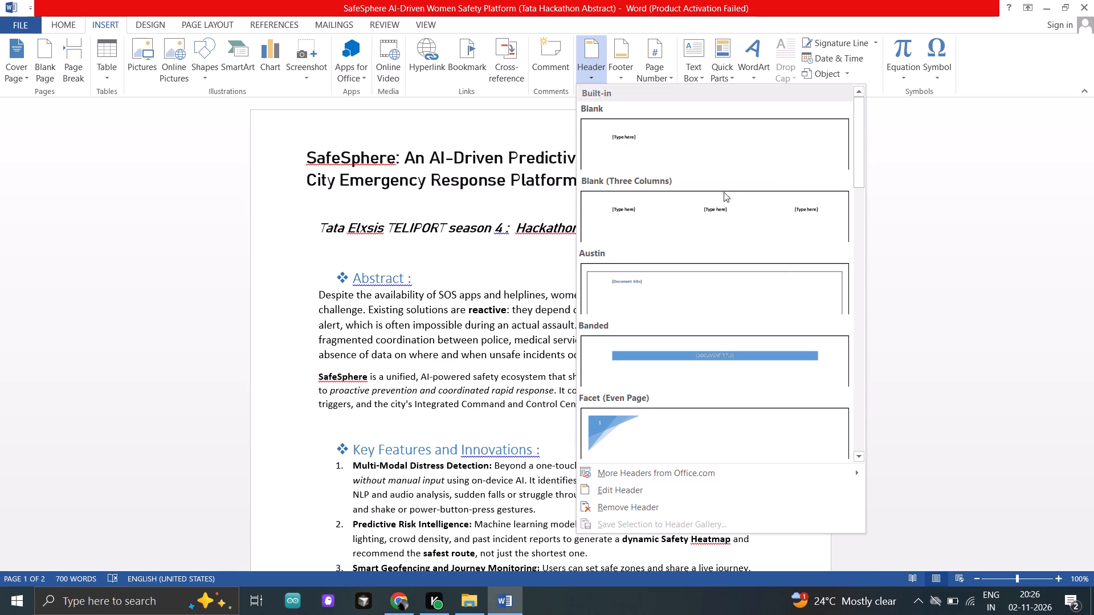
Examine the built-in footer designs for one that suits the document.
left_click(629, 68)
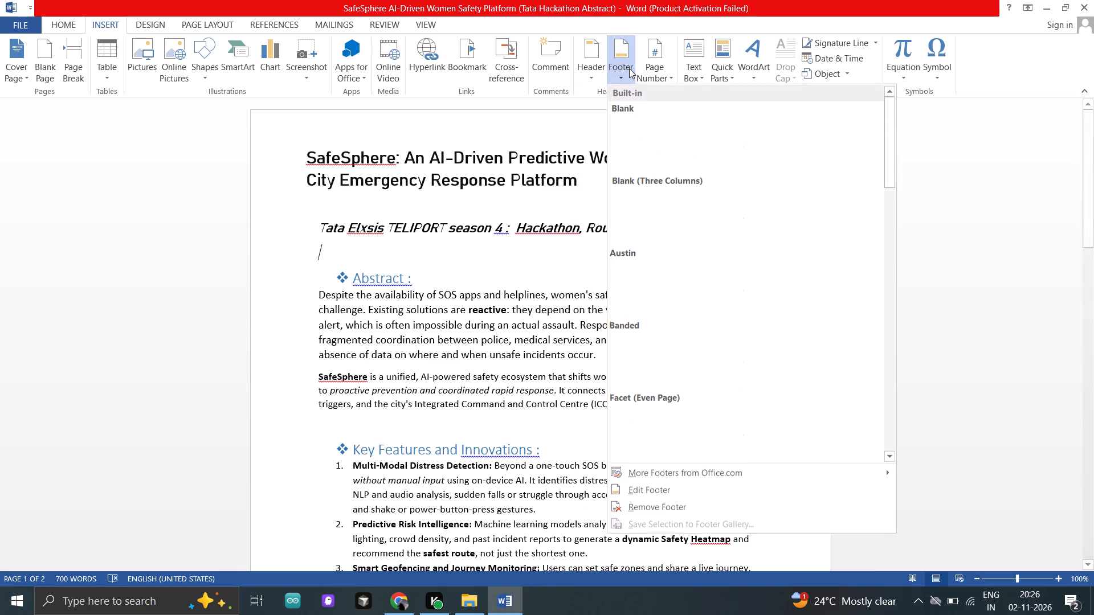
scroll(673, 303, "down", 1)
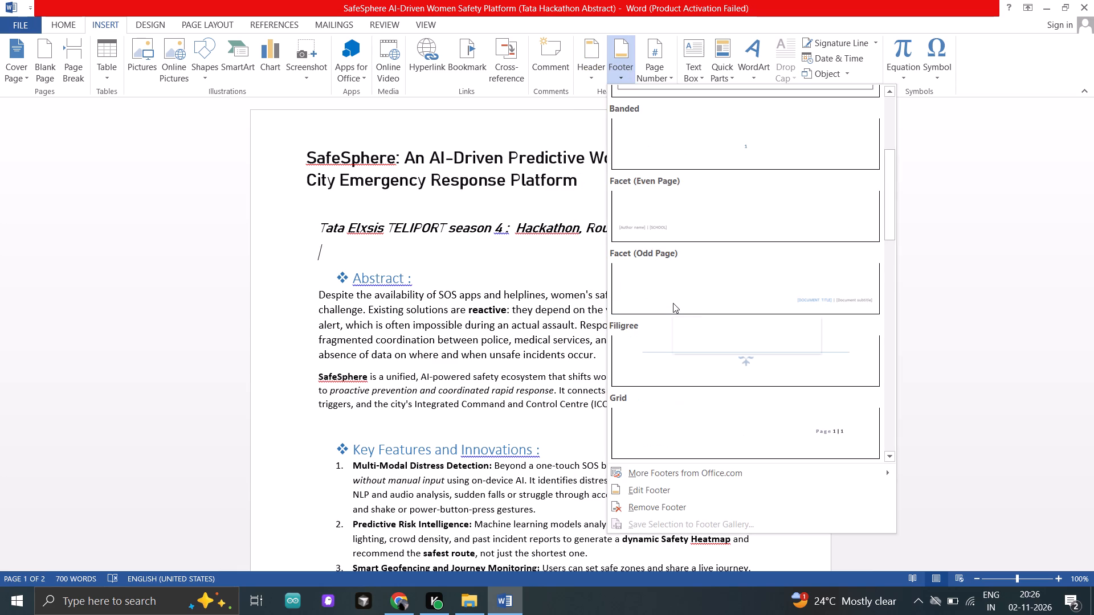
scroll(673, 303, "down", 3)
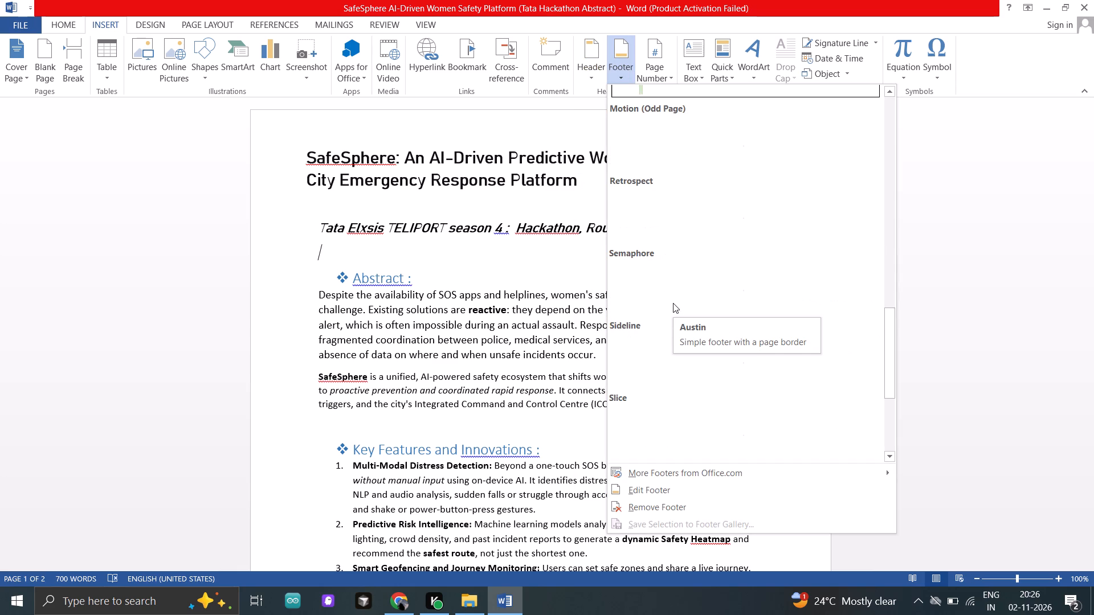
scroll(673, 303, "down", 2)
scroll(673, 303, "up", 5)
Insert a page number at the top of the page using the Plain Number 1 design.
left_click(665, 72)
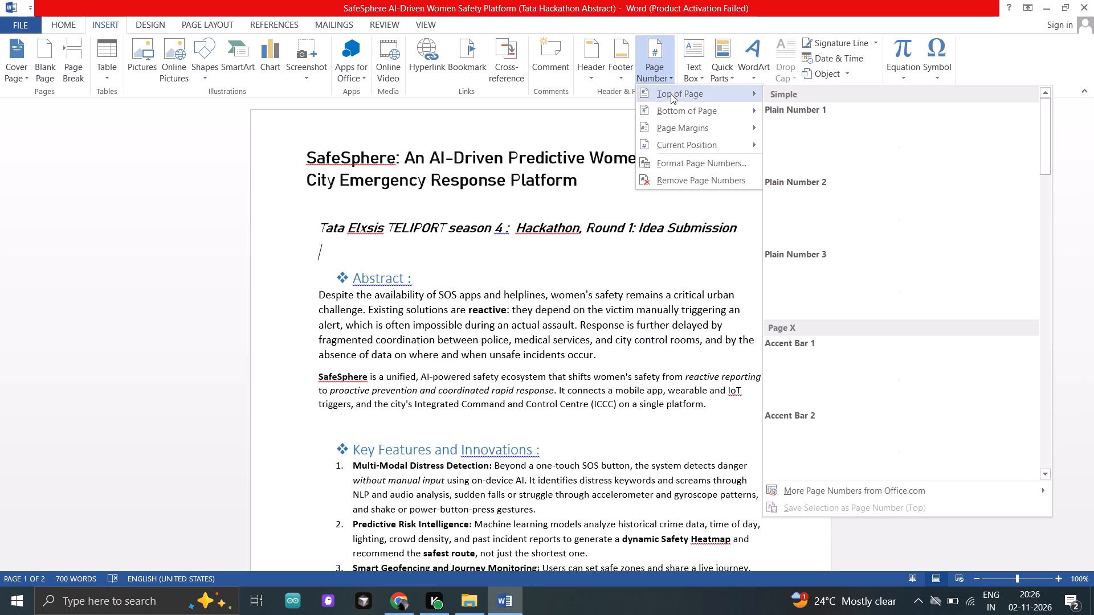
left_click(671, 94)
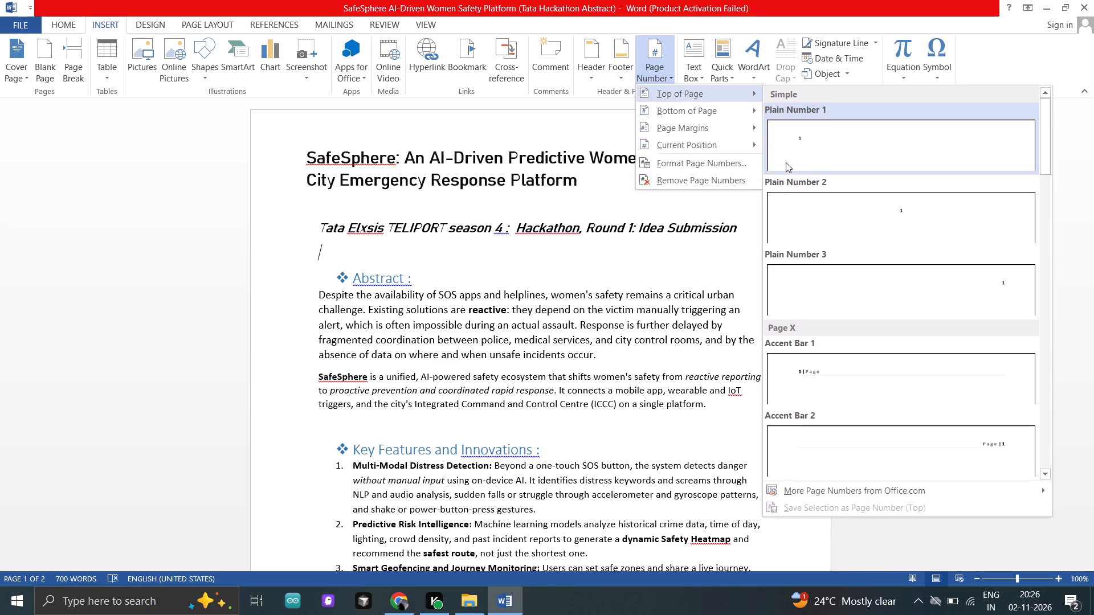
left_click(786, 162)
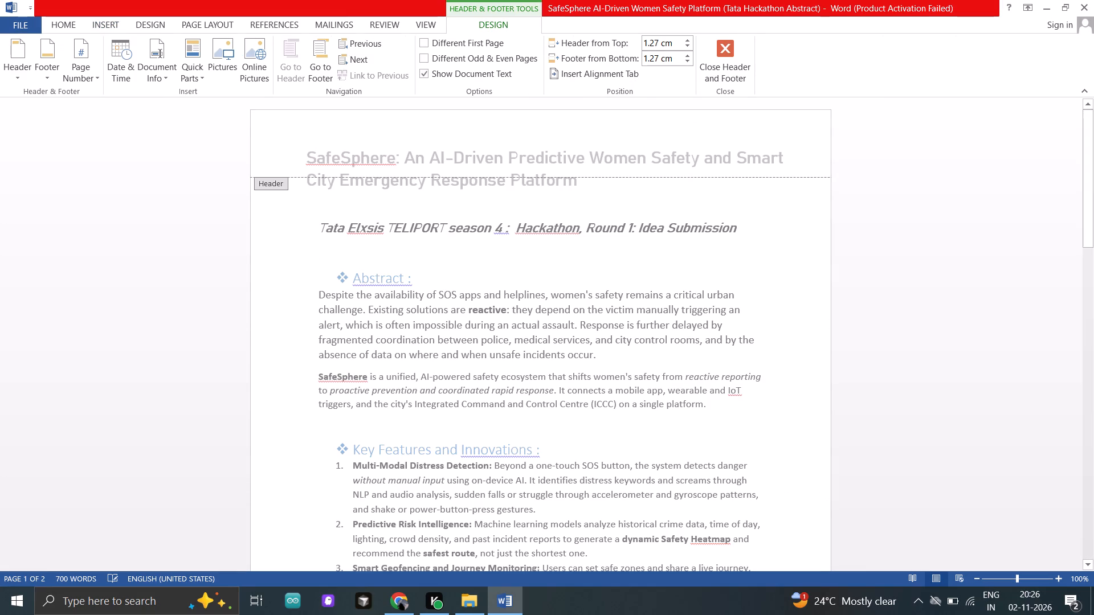
Enter 1 in the header, add an empty line there, and return to the document body.
key("1")
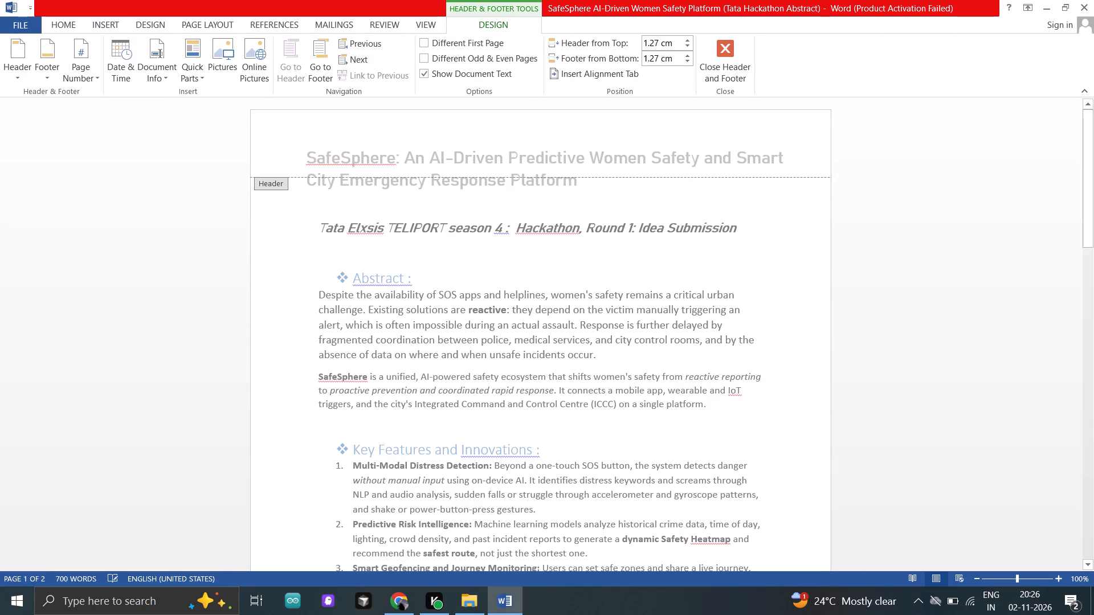
left_click(267, 125)
key("Left")
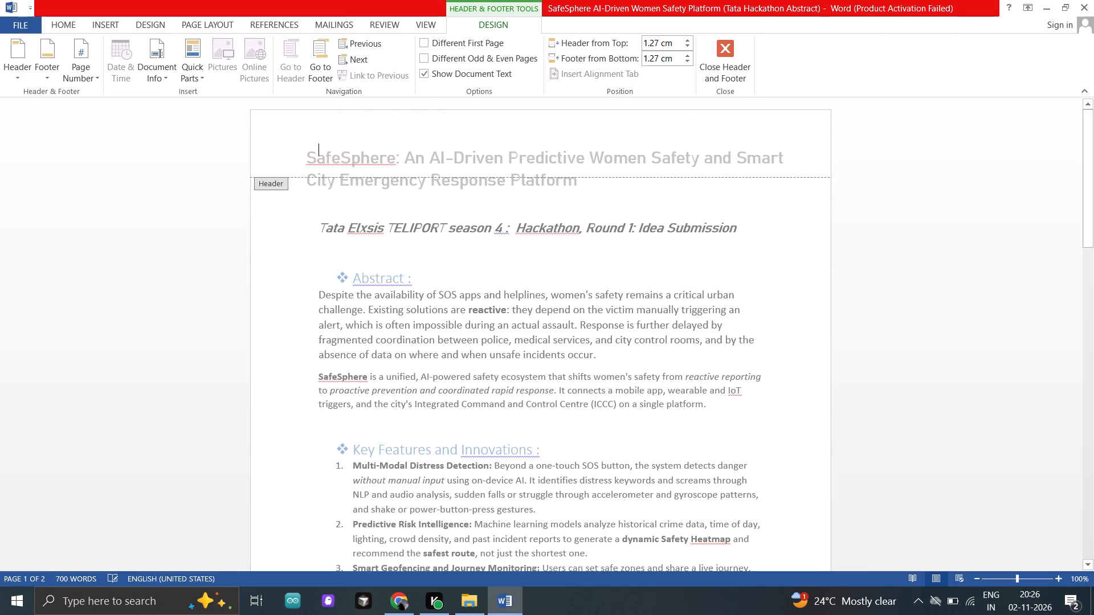
key("Up")
key("Left")
key("Left")
key("Left")
key("Left")
key("Left")
key("Return")
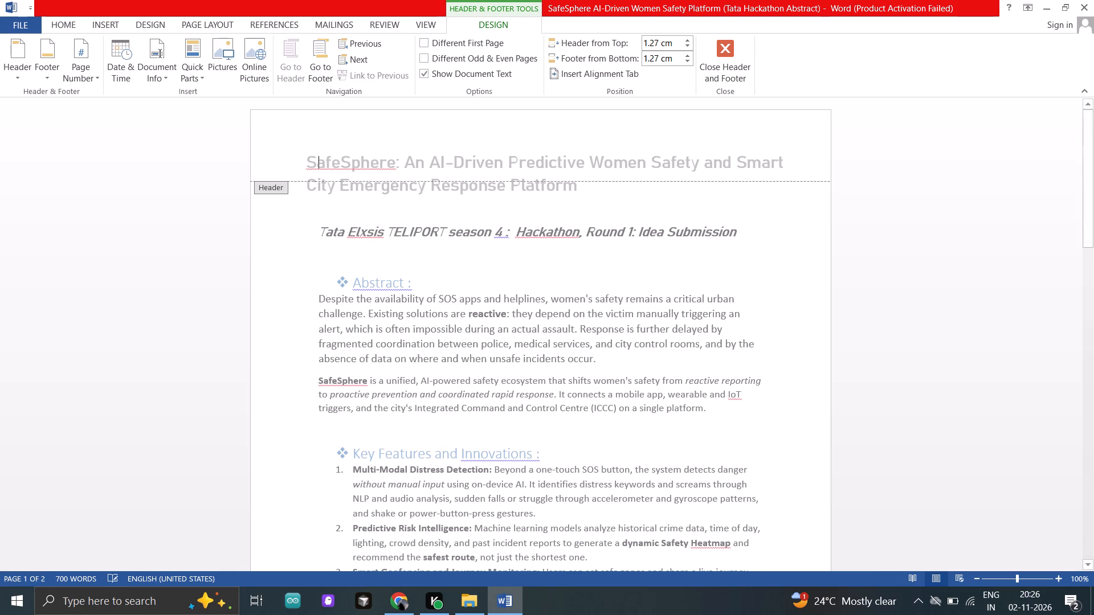
left_click(723, 54)
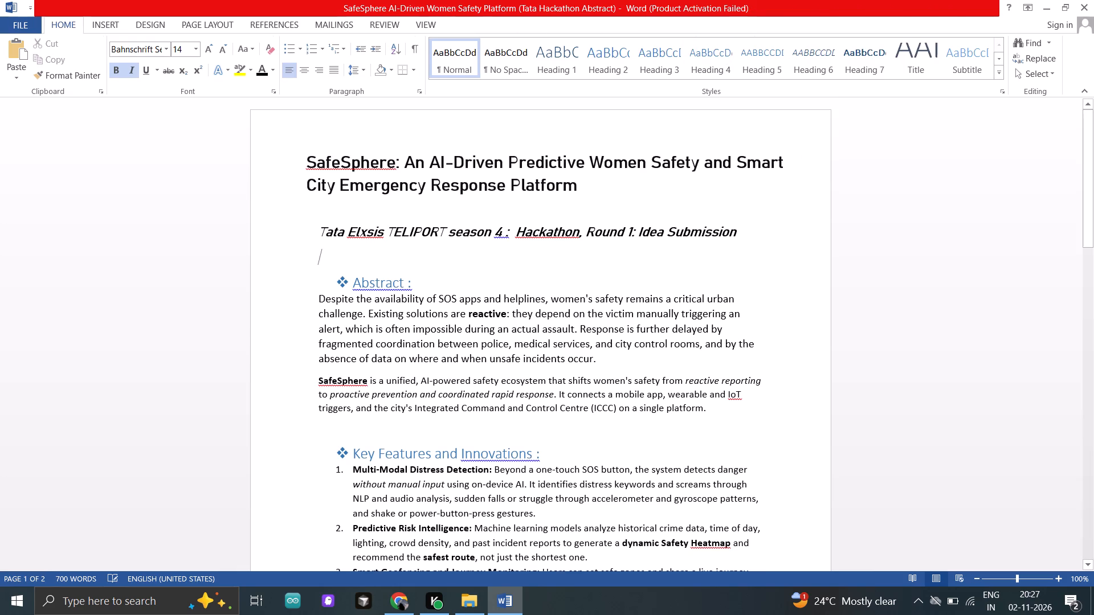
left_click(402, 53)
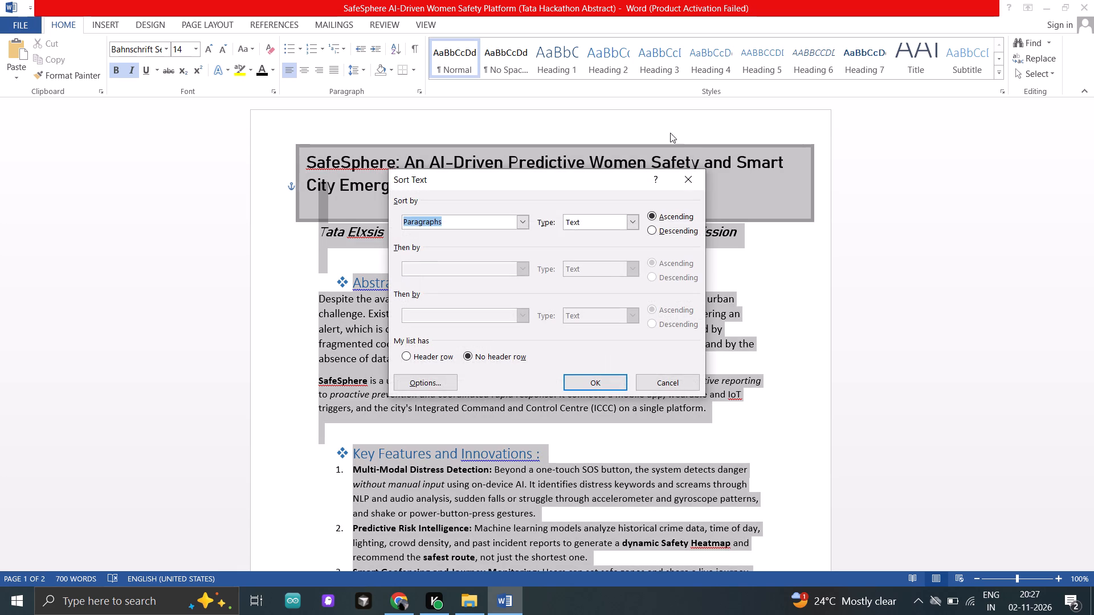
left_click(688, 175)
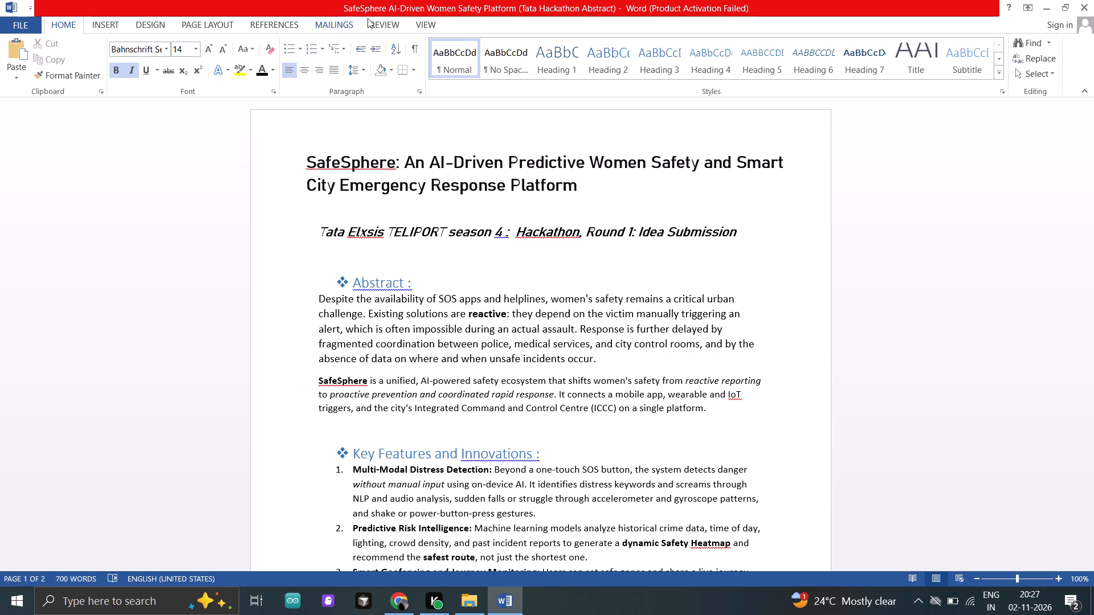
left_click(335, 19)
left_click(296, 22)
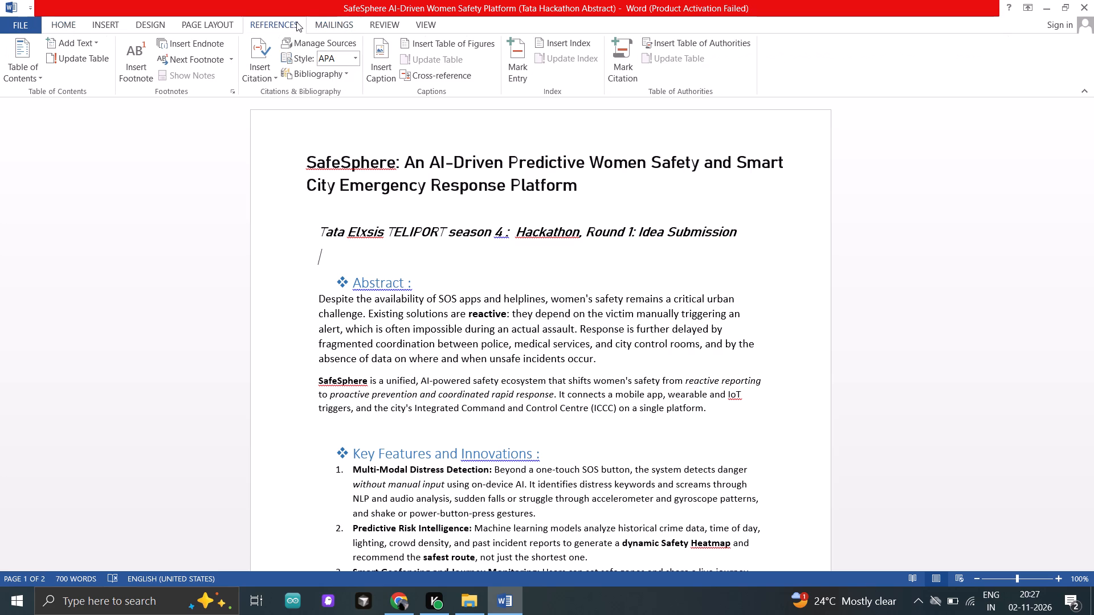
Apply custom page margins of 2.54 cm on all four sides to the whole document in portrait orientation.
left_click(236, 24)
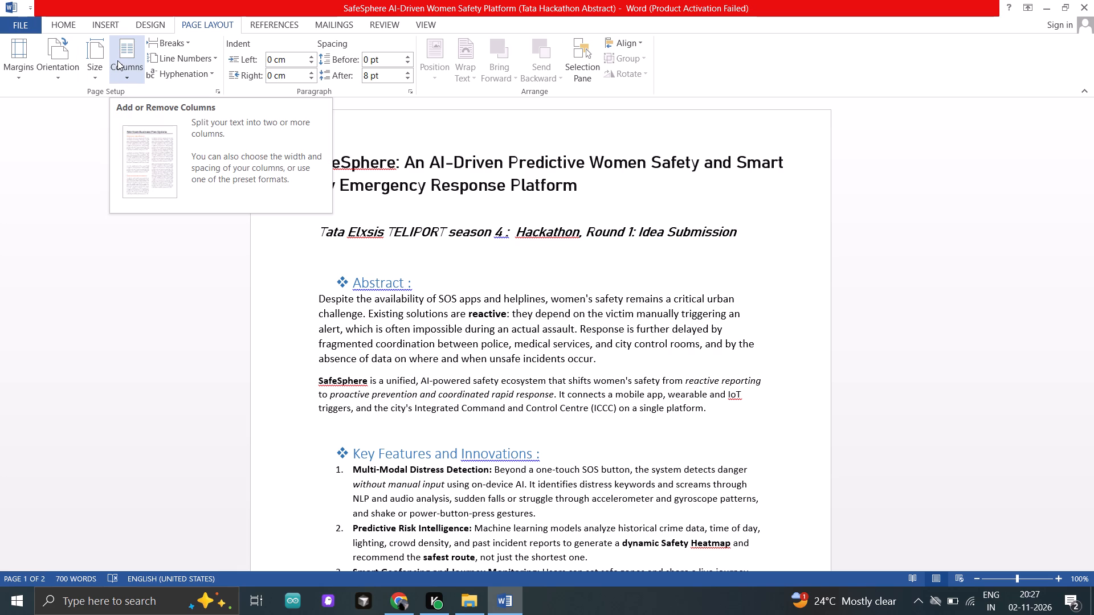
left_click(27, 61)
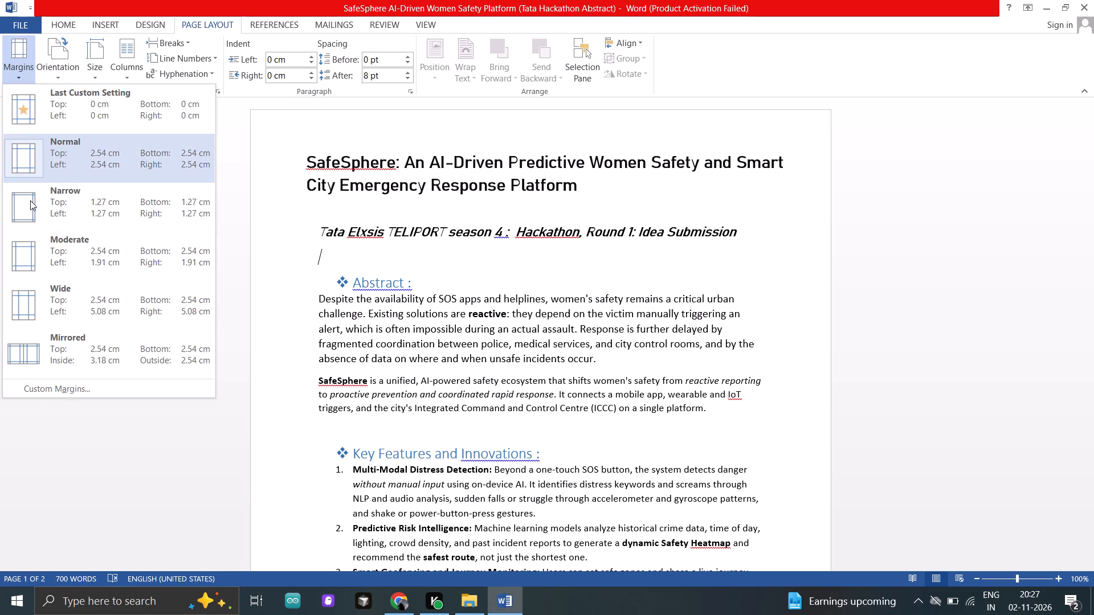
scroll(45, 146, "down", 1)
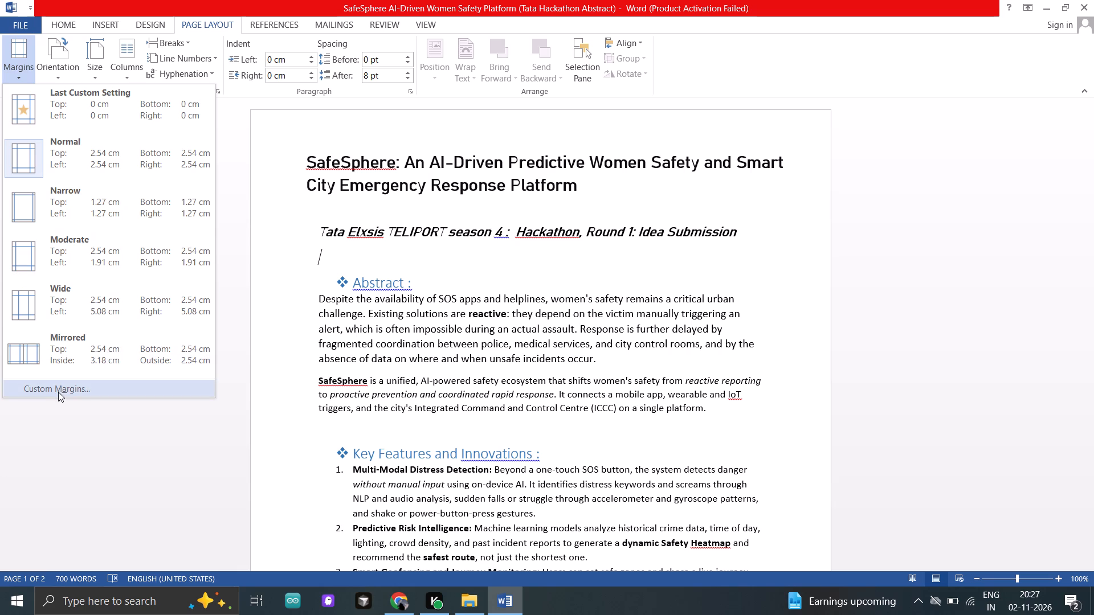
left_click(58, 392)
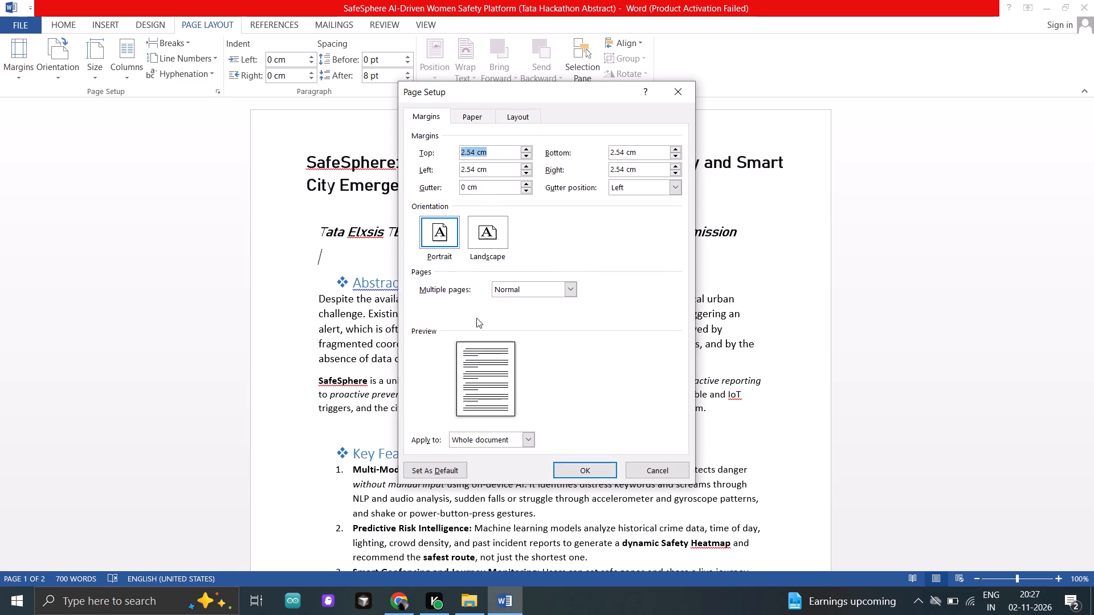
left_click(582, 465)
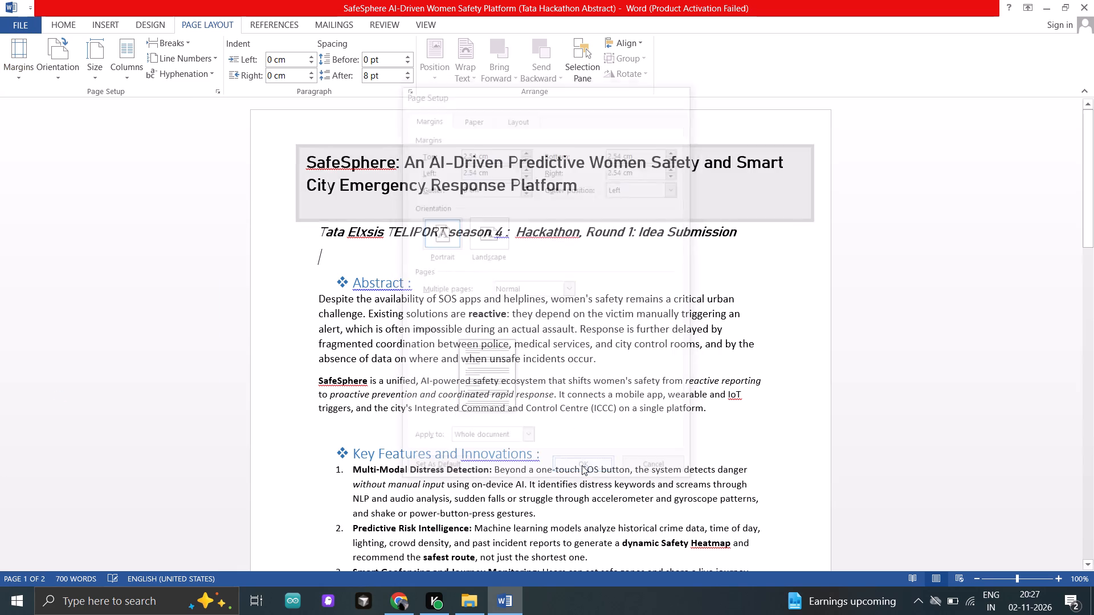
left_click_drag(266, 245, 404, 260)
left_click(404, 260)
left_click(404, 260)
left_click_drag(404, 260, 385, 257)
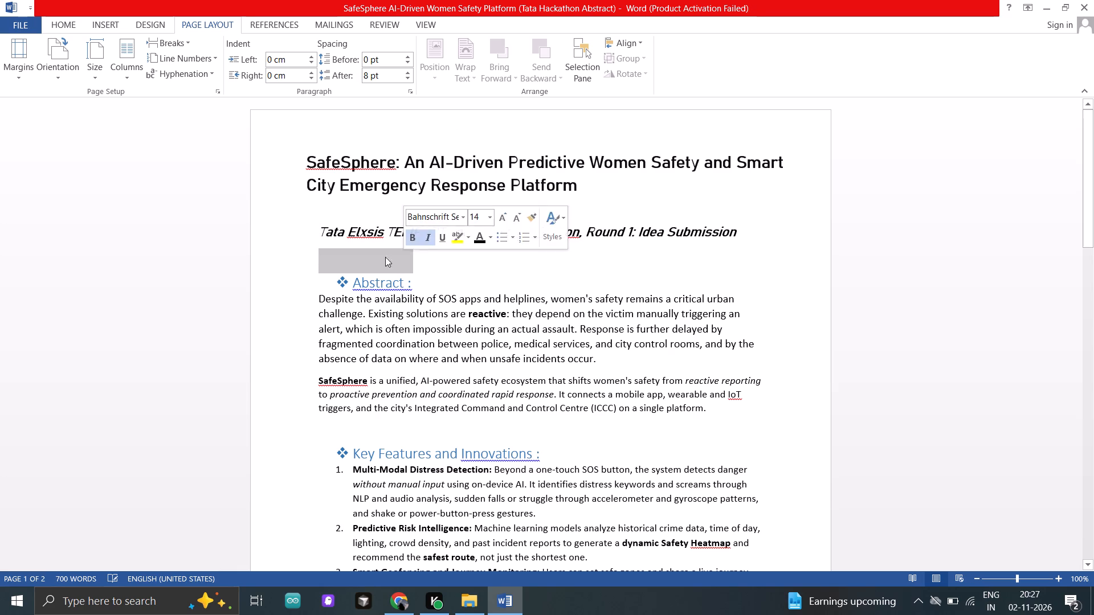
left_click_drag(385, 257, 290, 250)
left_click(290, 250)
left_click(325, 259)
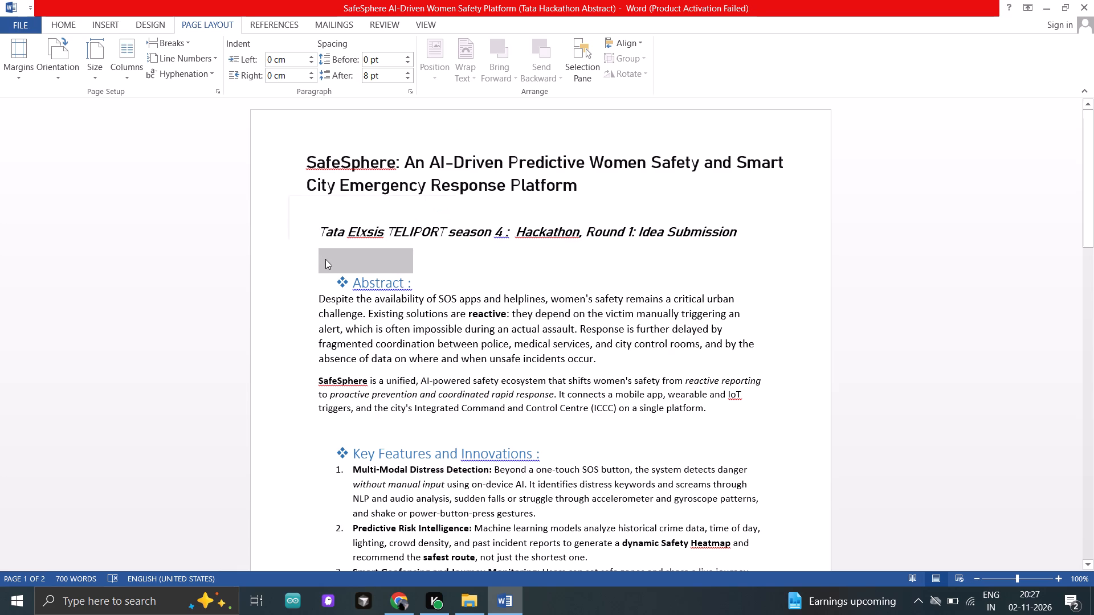
Apply the Narrow margin preset of 1.27 cm on all sides and check the layout through to the conclusion.
left_click(5, 36)
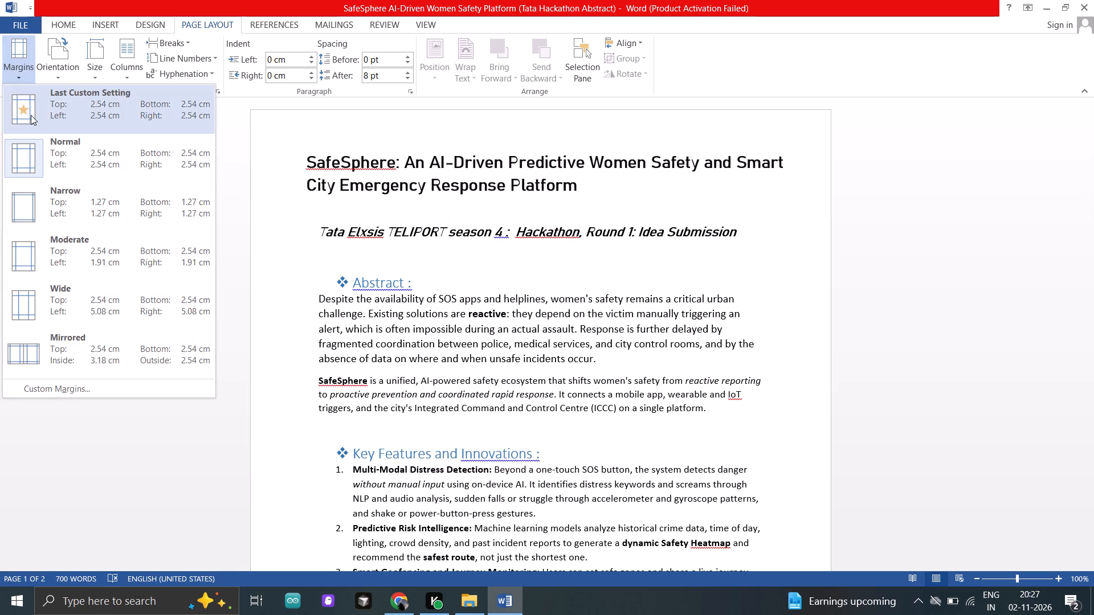
left_click(26, 191)
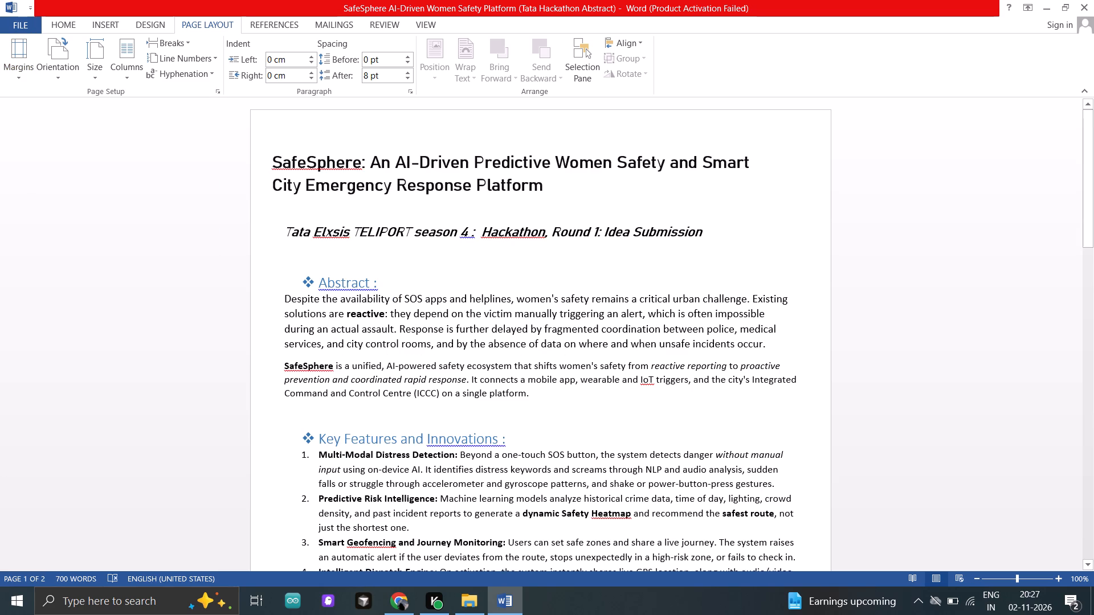
scroll(381, 378, "down", 7)
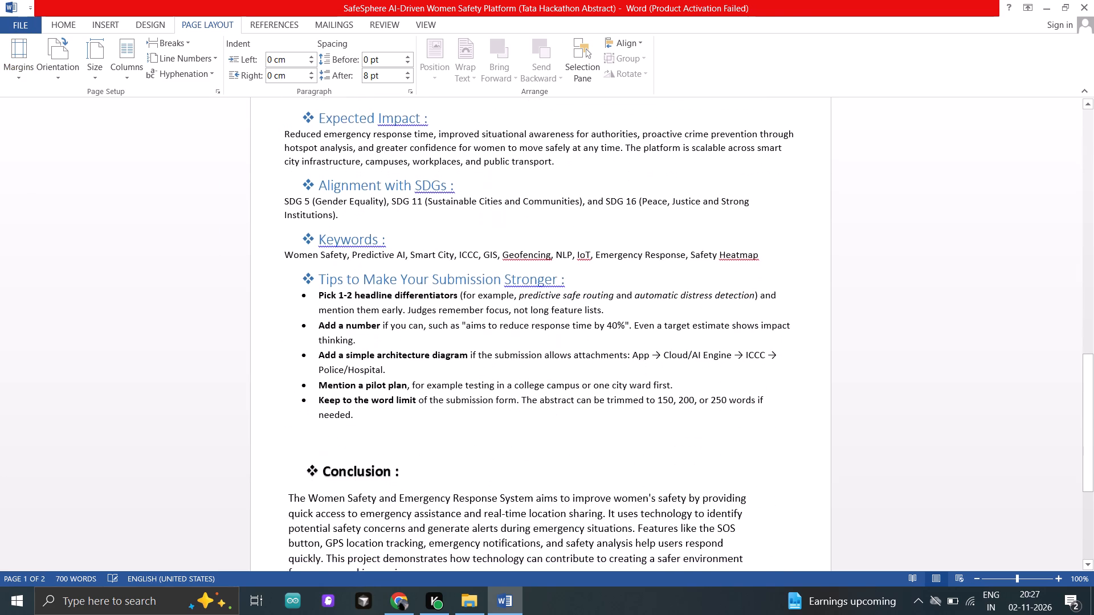
scroll(381, 378, "down", 5)
scroll(381, 378, "up", 11)
scroll(381, 378, "up", 10)
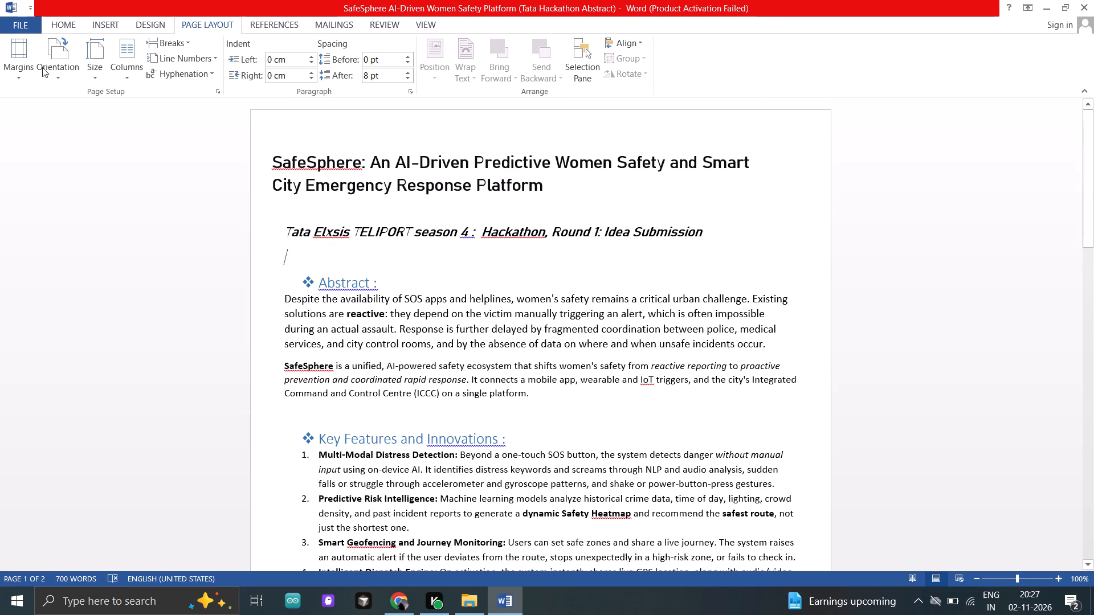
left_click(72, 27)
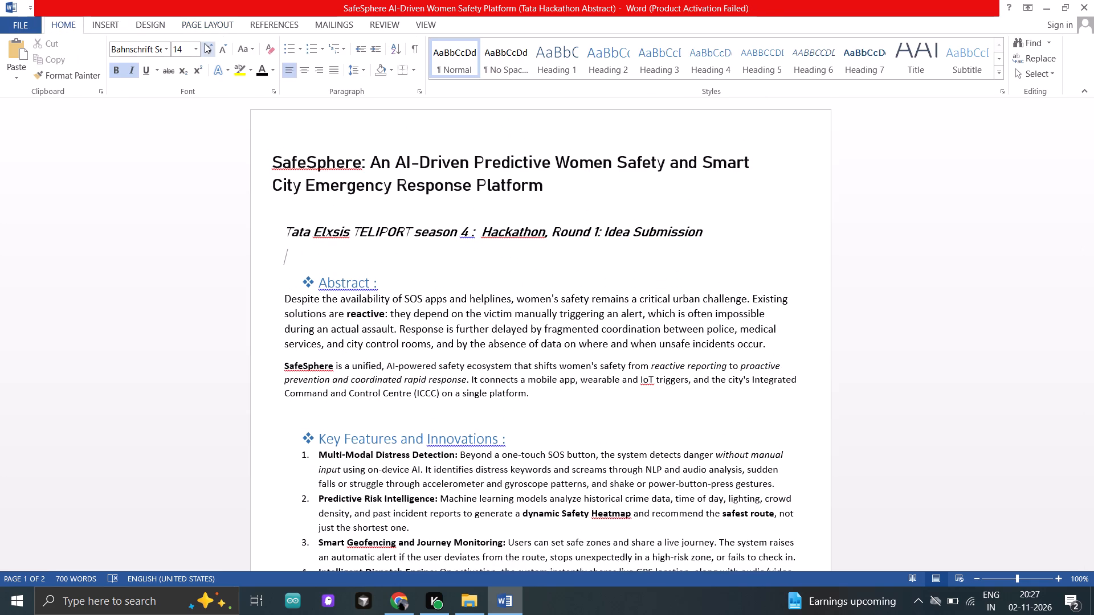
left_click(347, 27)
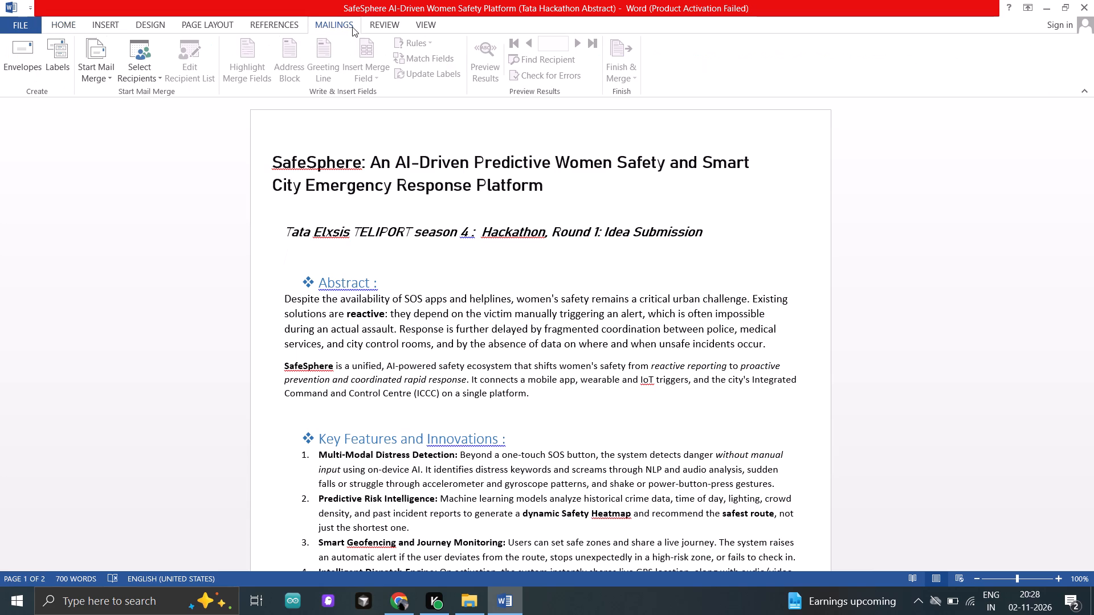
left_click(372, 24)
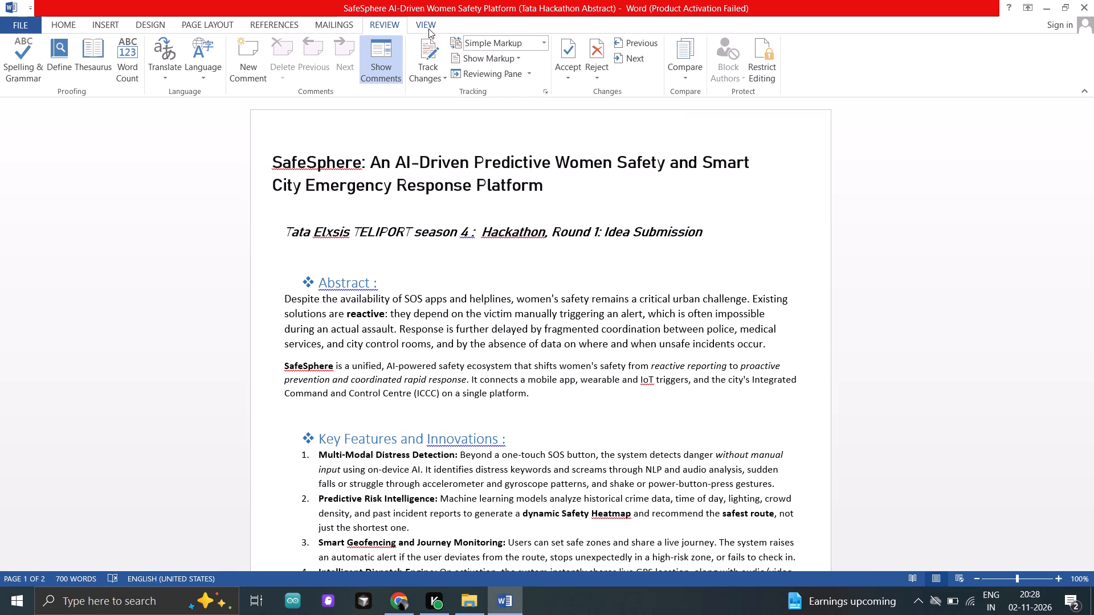
Switch to Read Mode and review the layout of the whole abstract across its columns.
left_click(428, 28)
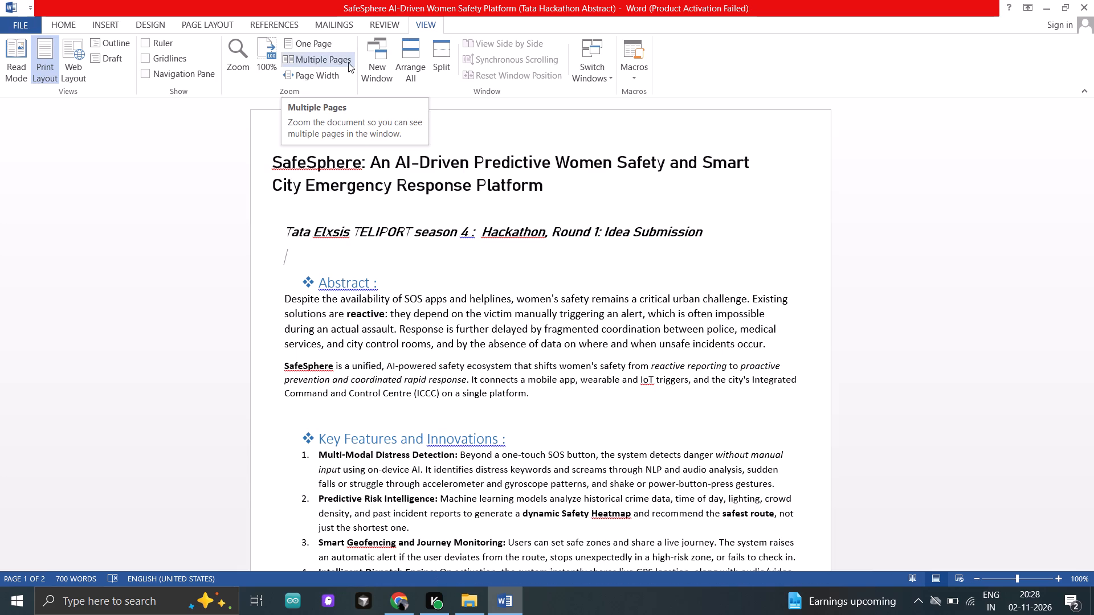
left_click(27, 51)
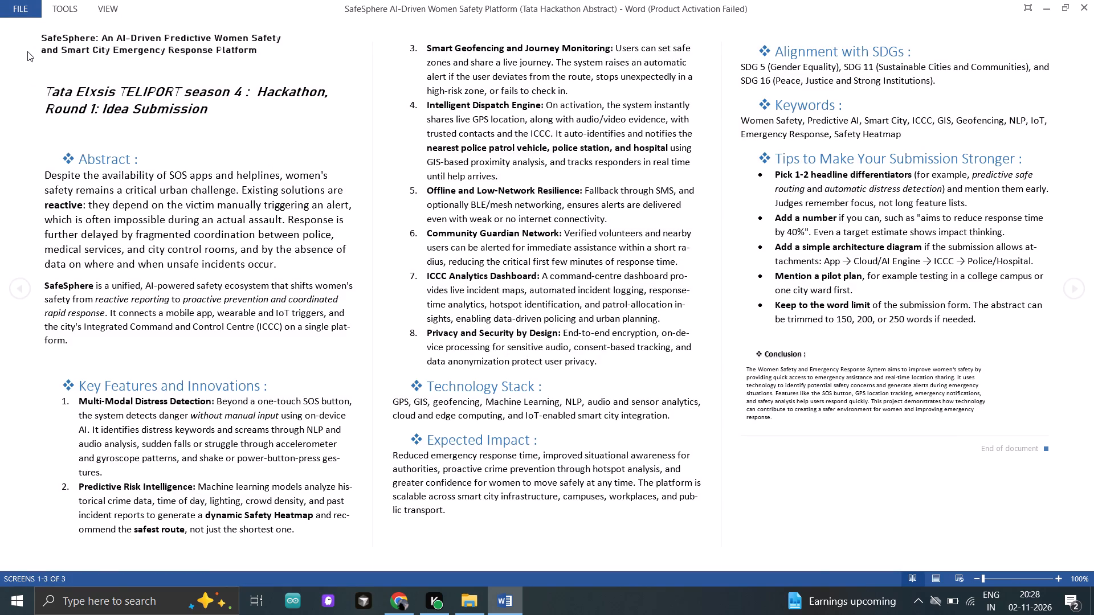
scroll(27, 51, "up", 1)
scroll(27, 51, "down", 1)
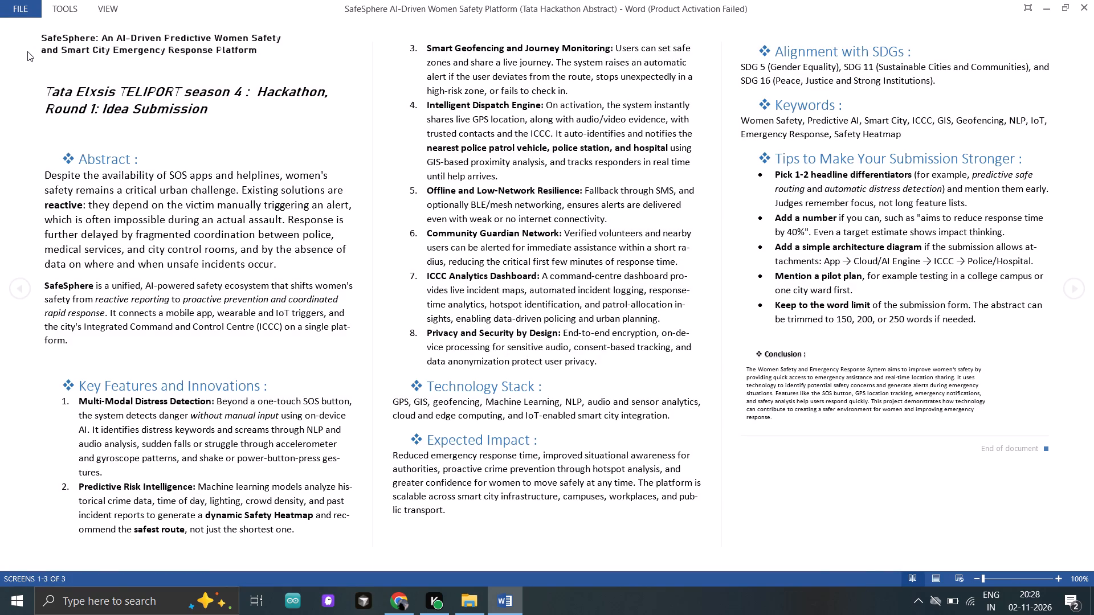
scroll(263, 68, "up", 1, "ctrl")
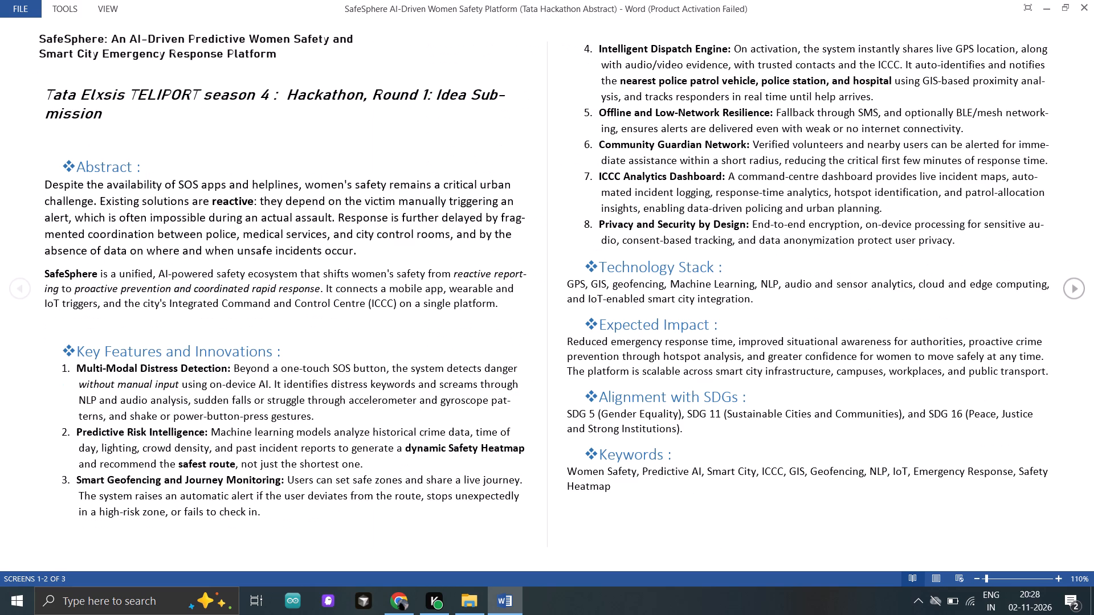
scroll(263, 68, "down", 2, "ctrl")
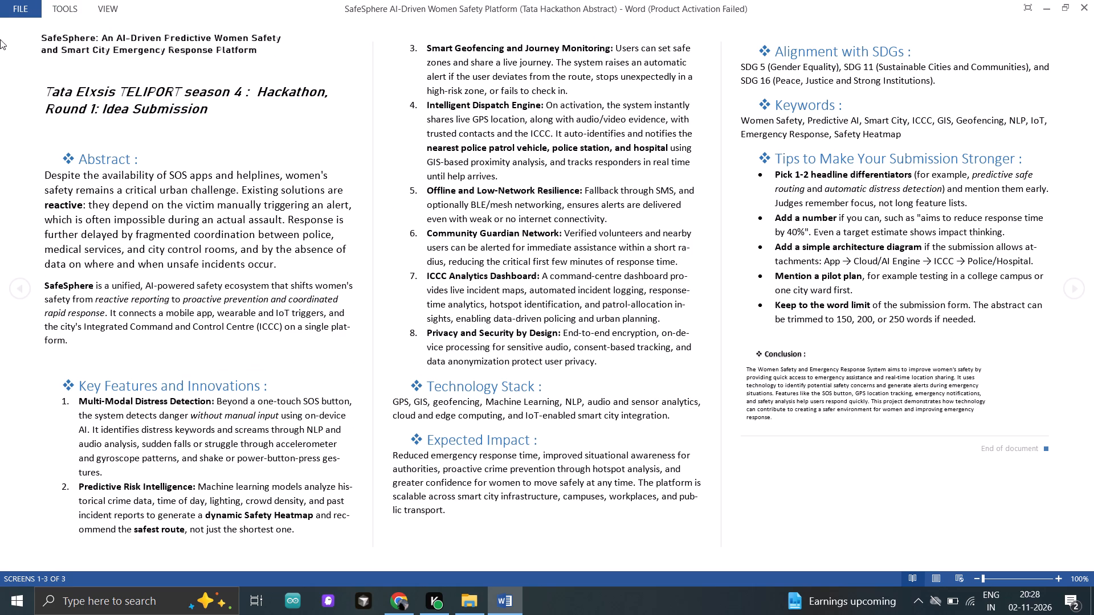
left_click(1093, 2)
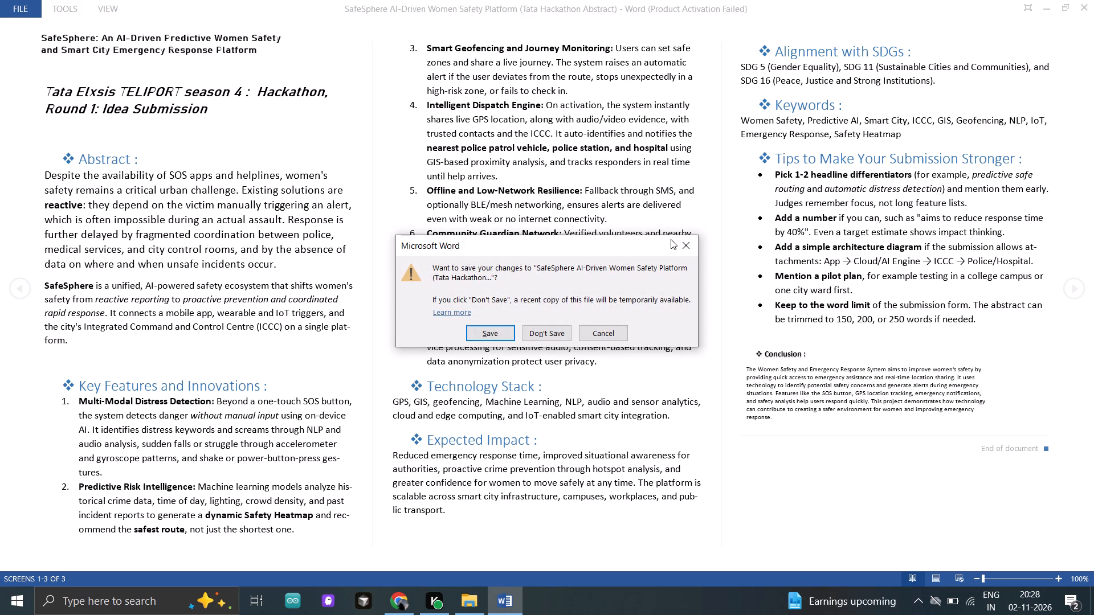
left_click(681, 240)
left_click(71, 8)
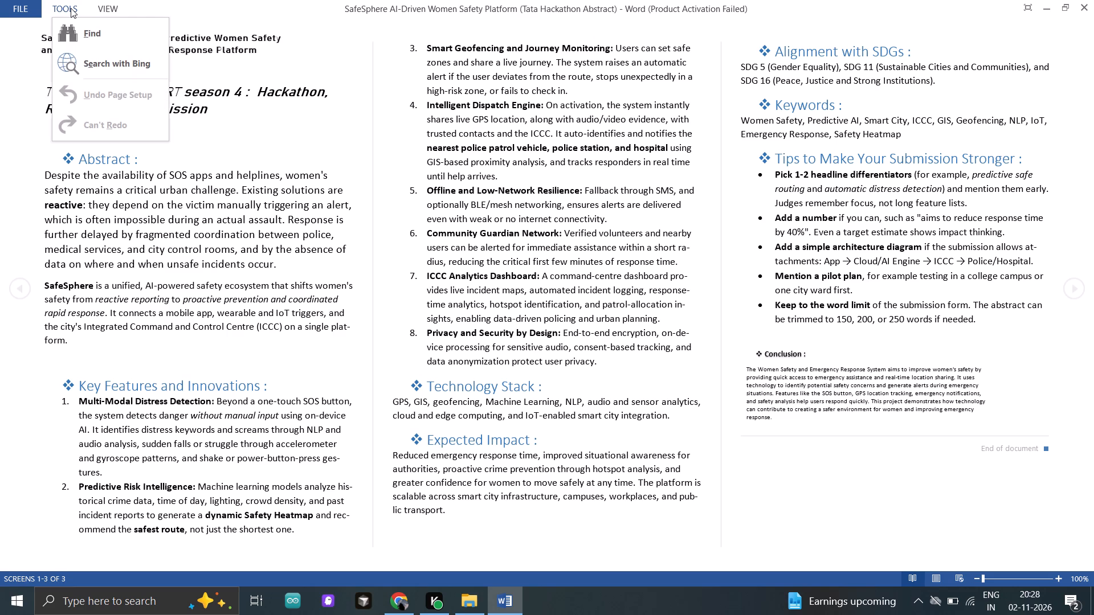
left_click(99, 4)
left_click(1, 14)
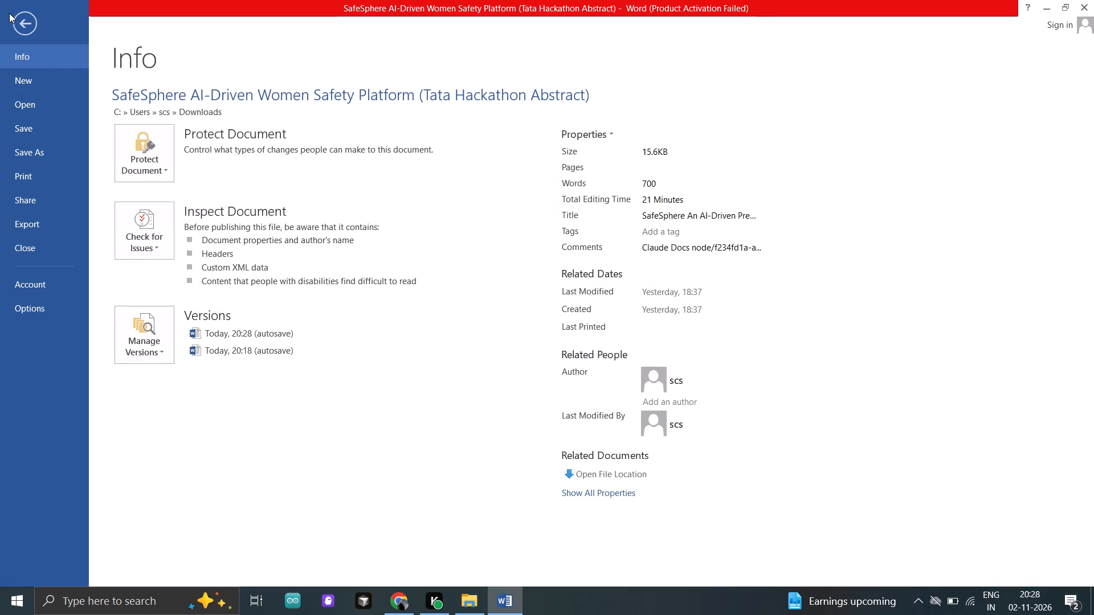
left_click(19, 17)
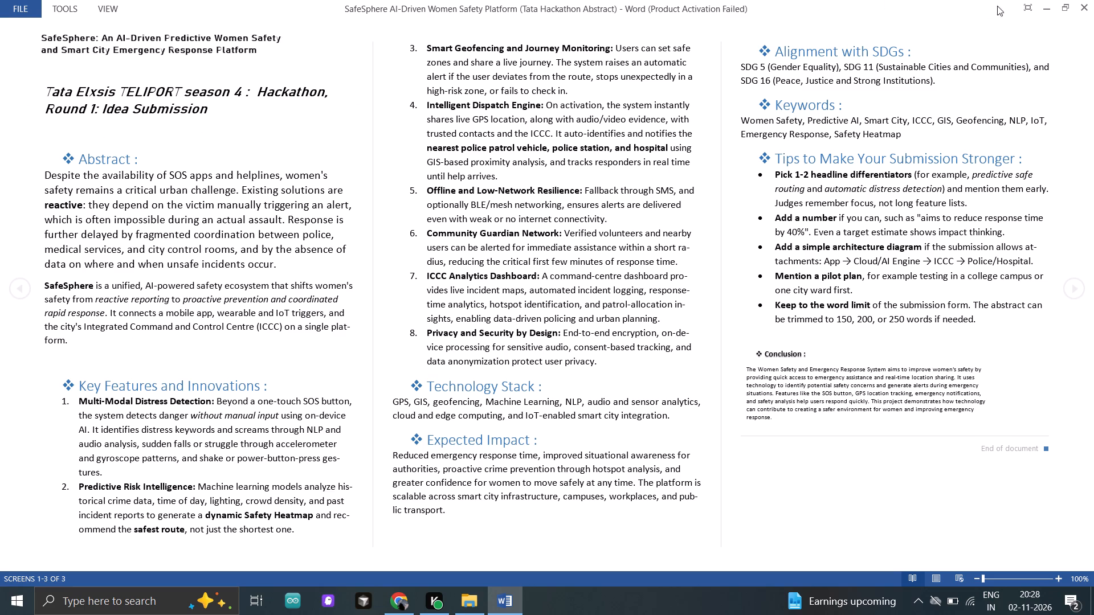
Turn on the auto-hiding full-screen reading view and bring its toolbar back up.
left_click(1030, 9)
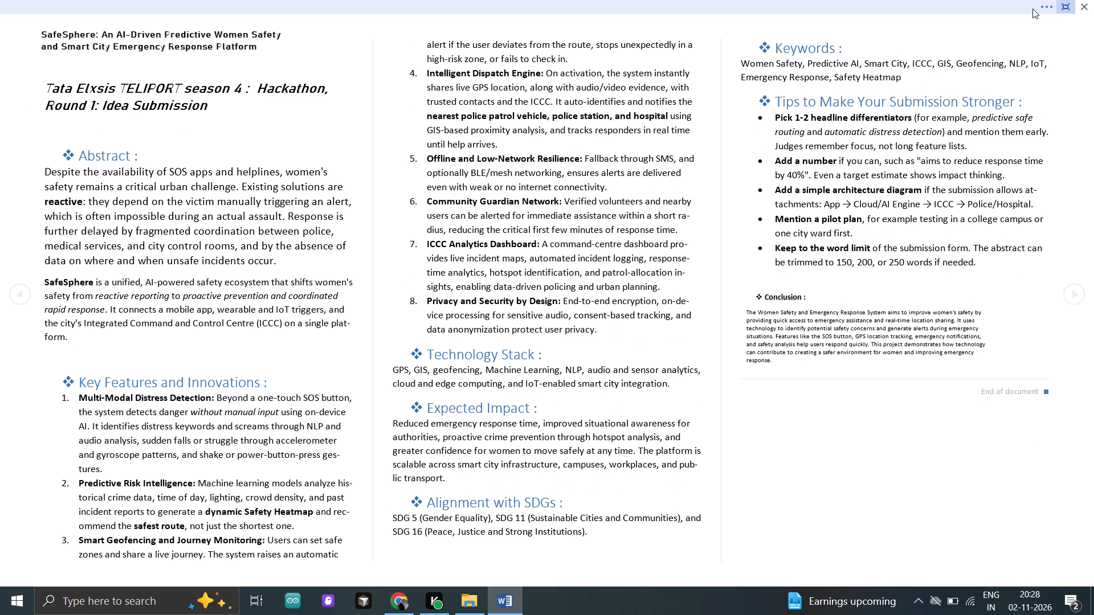
left_click(1047, 9)
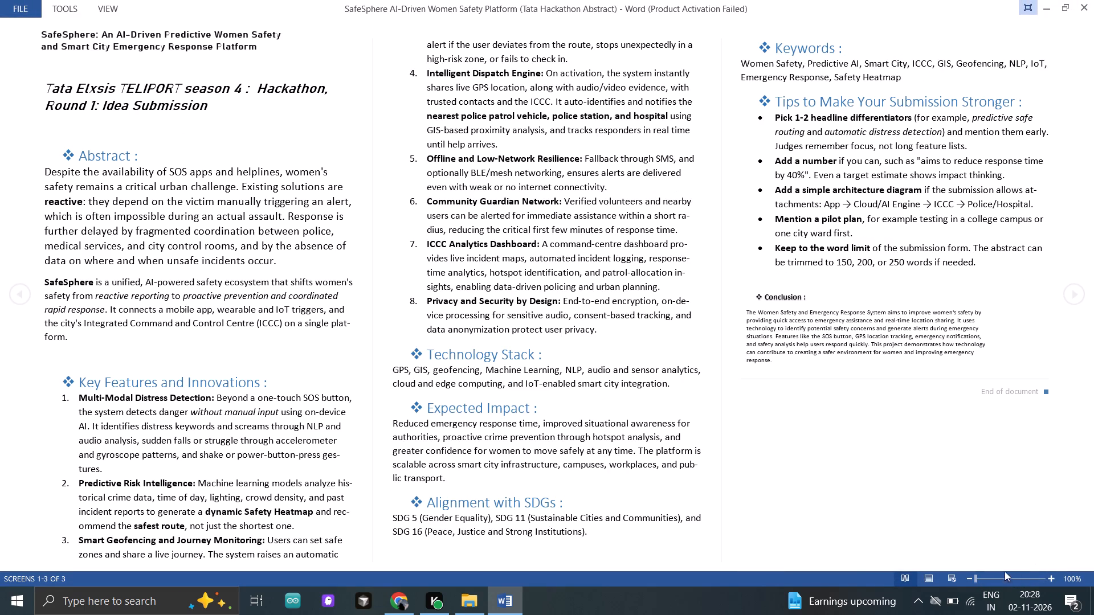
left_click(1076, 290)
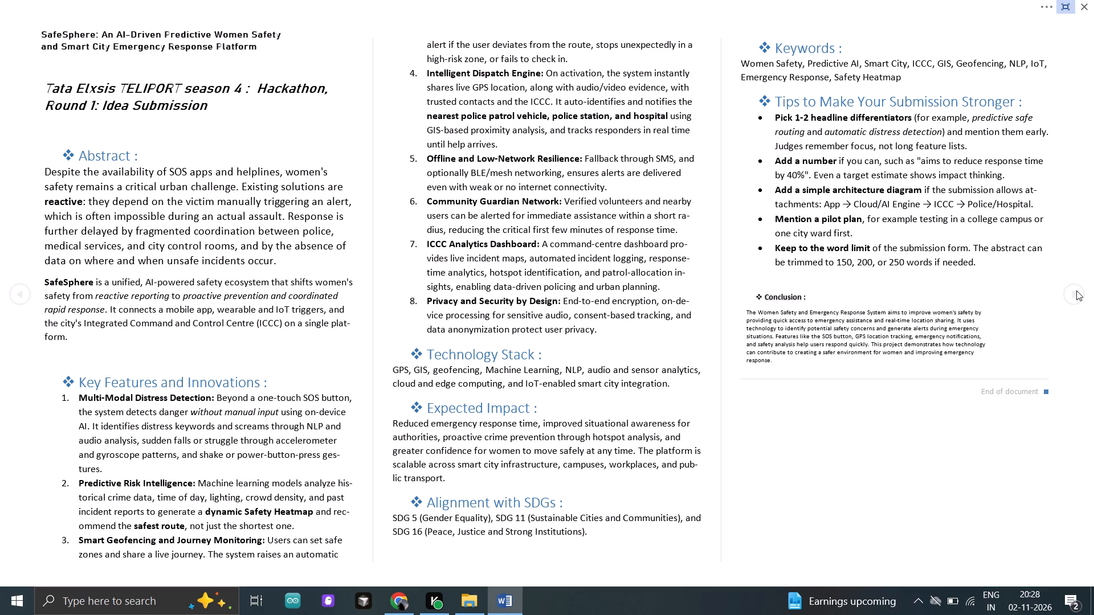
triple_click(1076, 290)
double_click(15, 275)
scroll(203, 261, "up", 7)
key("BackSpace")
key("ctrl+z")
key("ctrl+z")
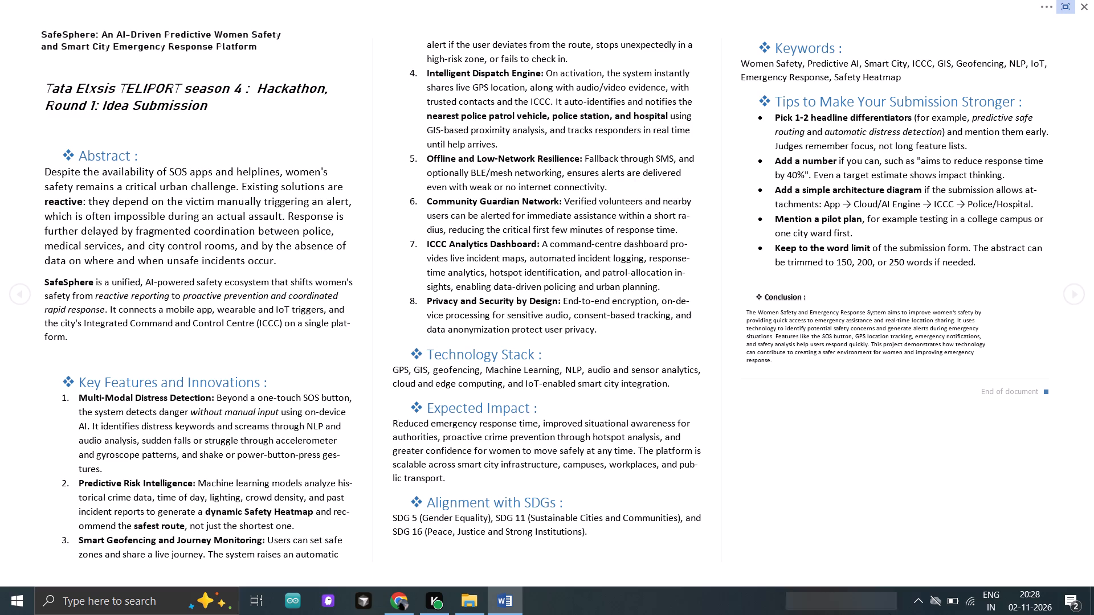
Leave the full-screen reading view and return the document to Print Layout in a maximized window.
left_click(1065, 7)
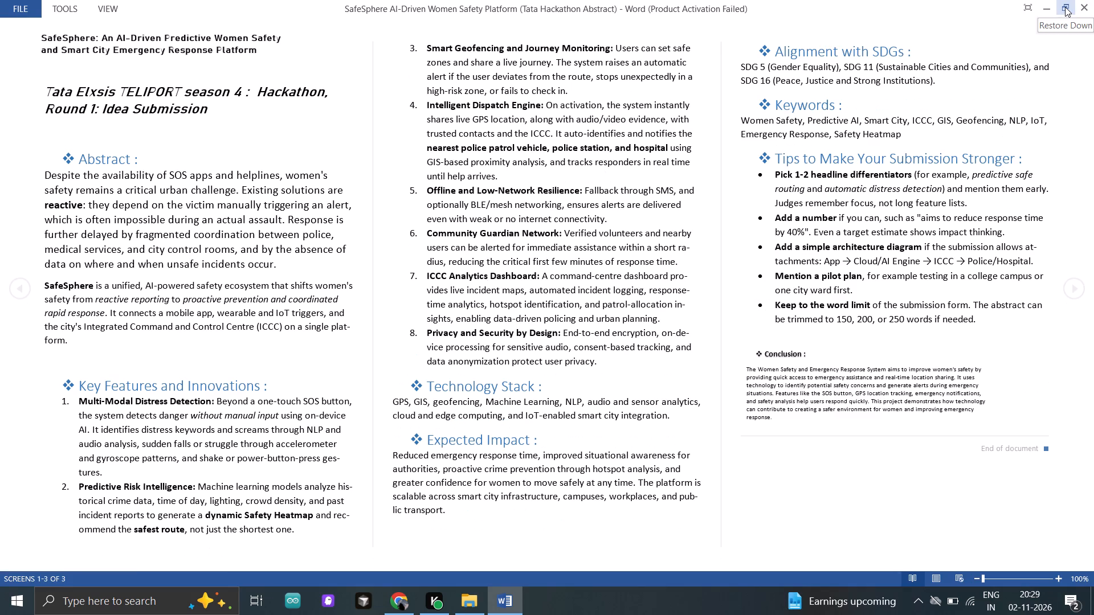
left_click(1065, 7)
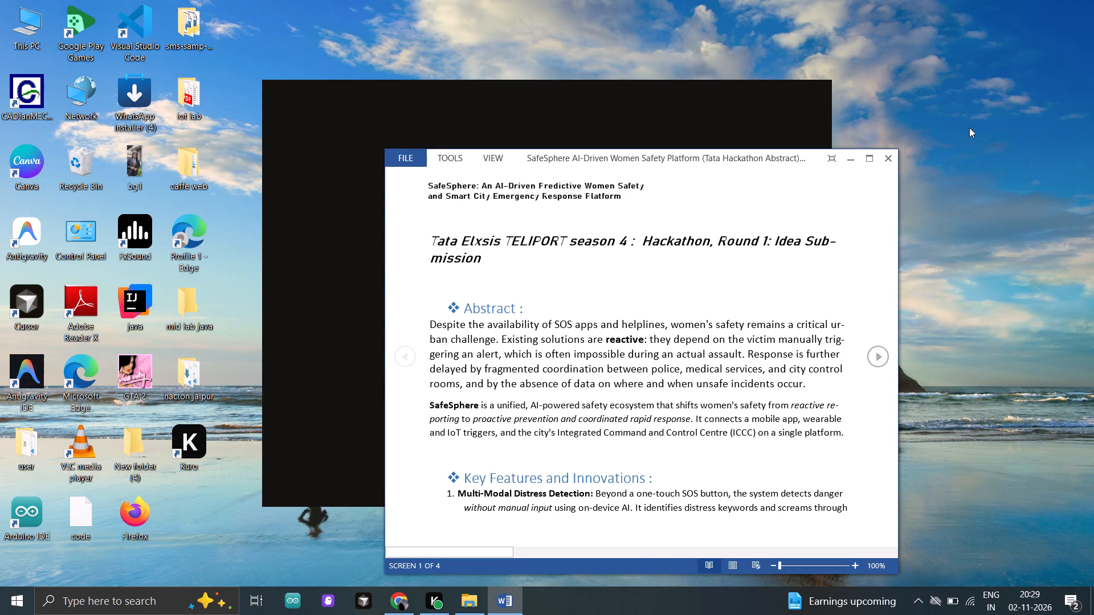
left_click(867, 158)
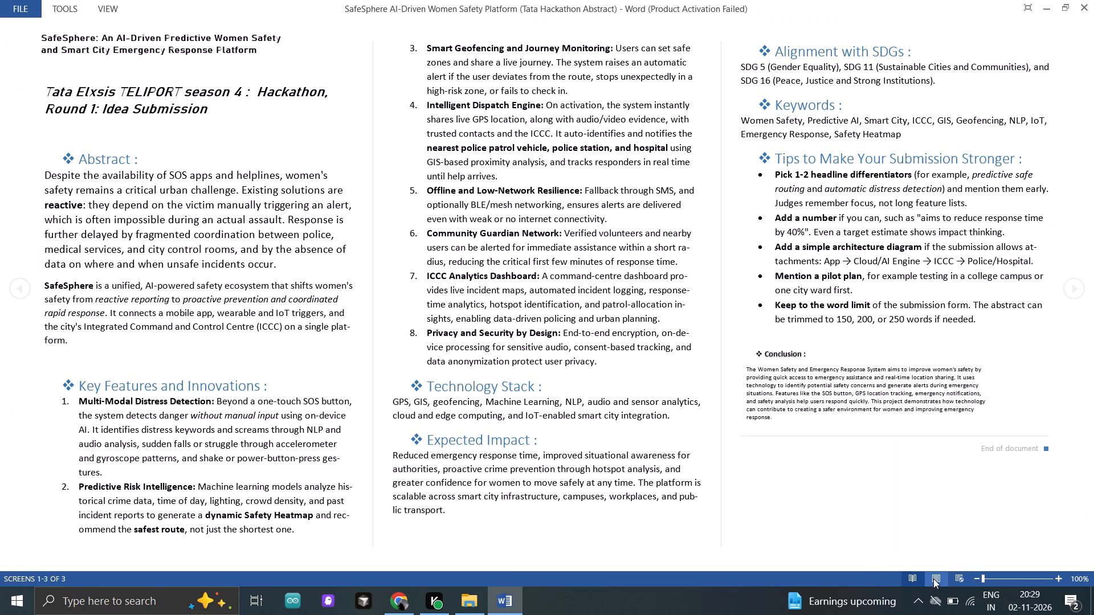
left_click(933, 579)
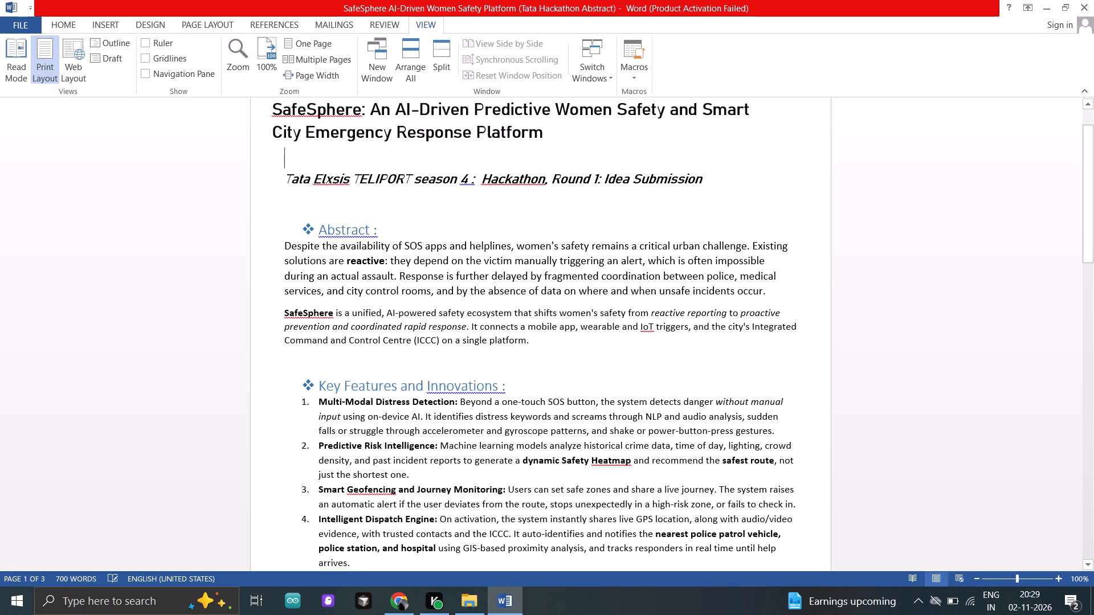
Examine the body text size in the conclusion, abstract and Key Features sections for consistency.
scroll(567, 399, "up", 3)
scroll(455, 330, "down", 4)
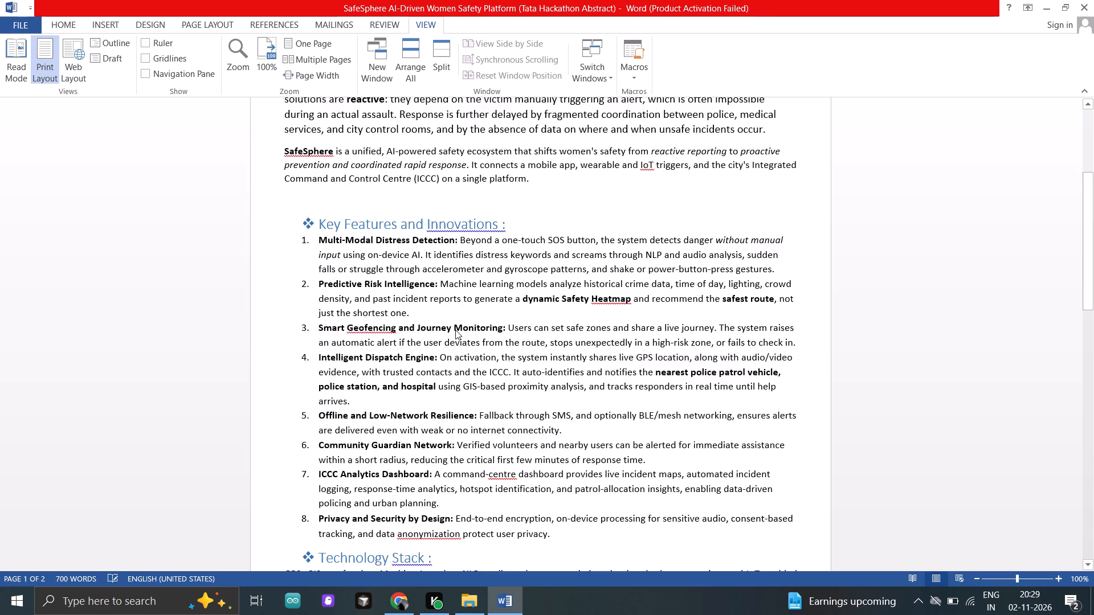
scroll(455, 330, "down", 9)
scroll(455, 330, "up", 1)
scroll(381, 239, "up", 1)
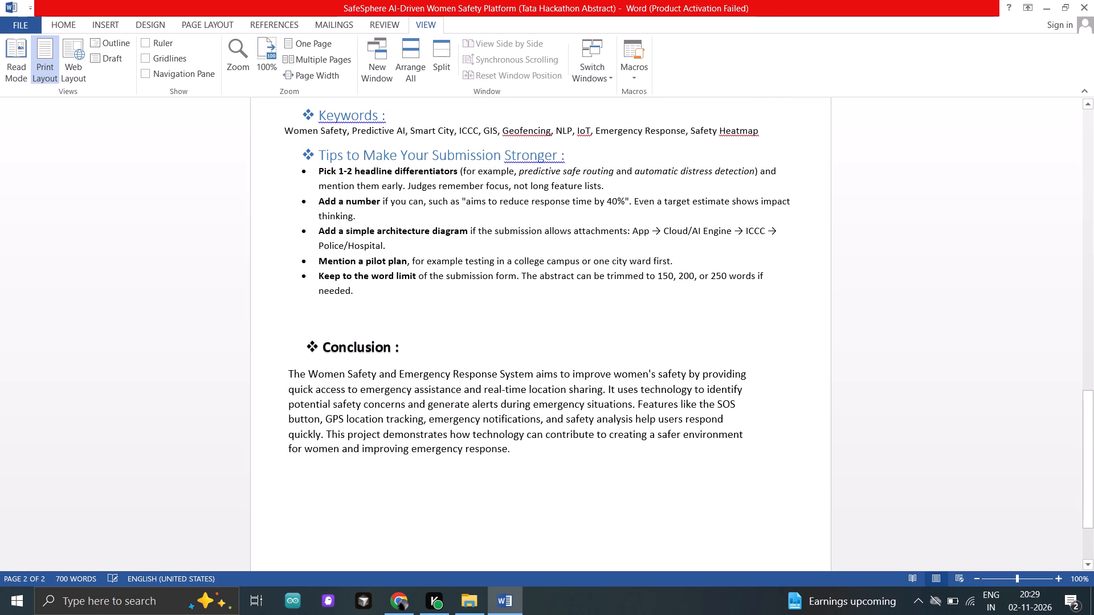
left_click_drag(296, 381, 389, 417)
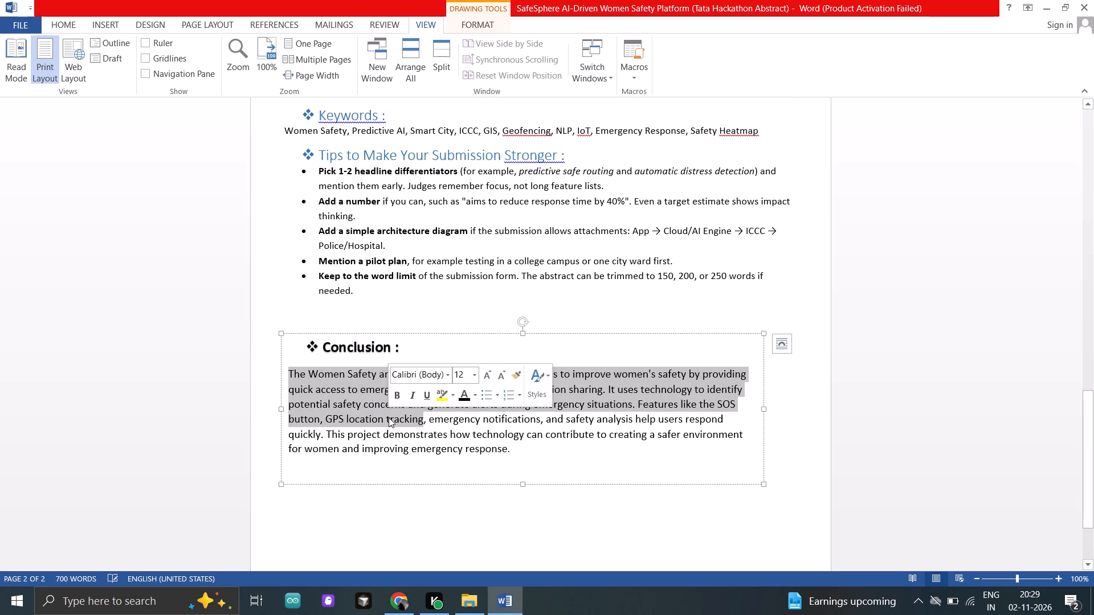
left_click(317, 249)
scroll(317, 249, "up", 8)
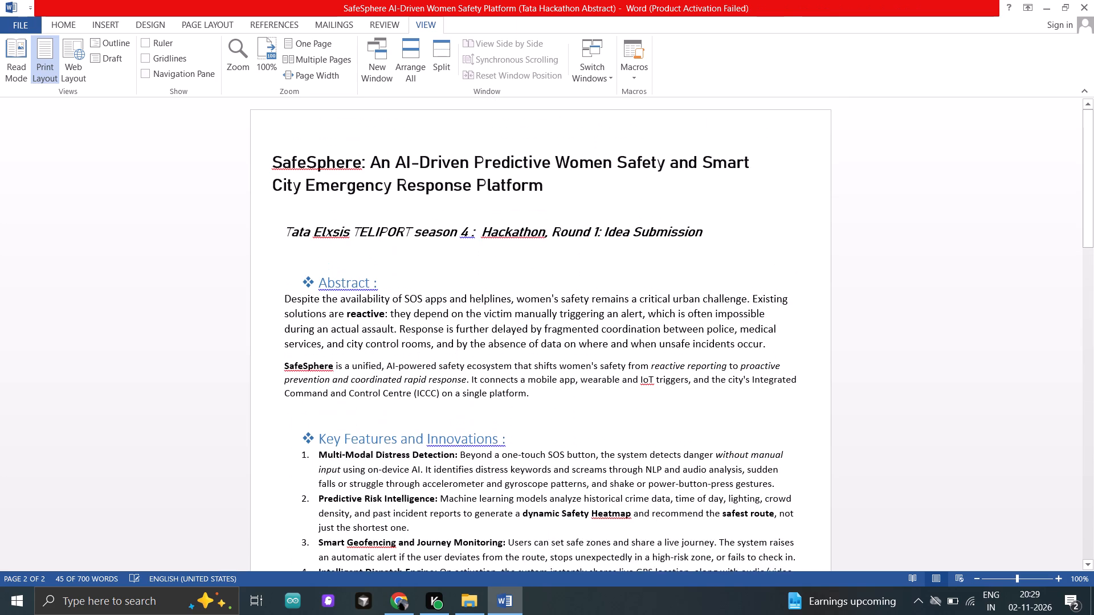
left_click_drag(326, 302, 442, 335)
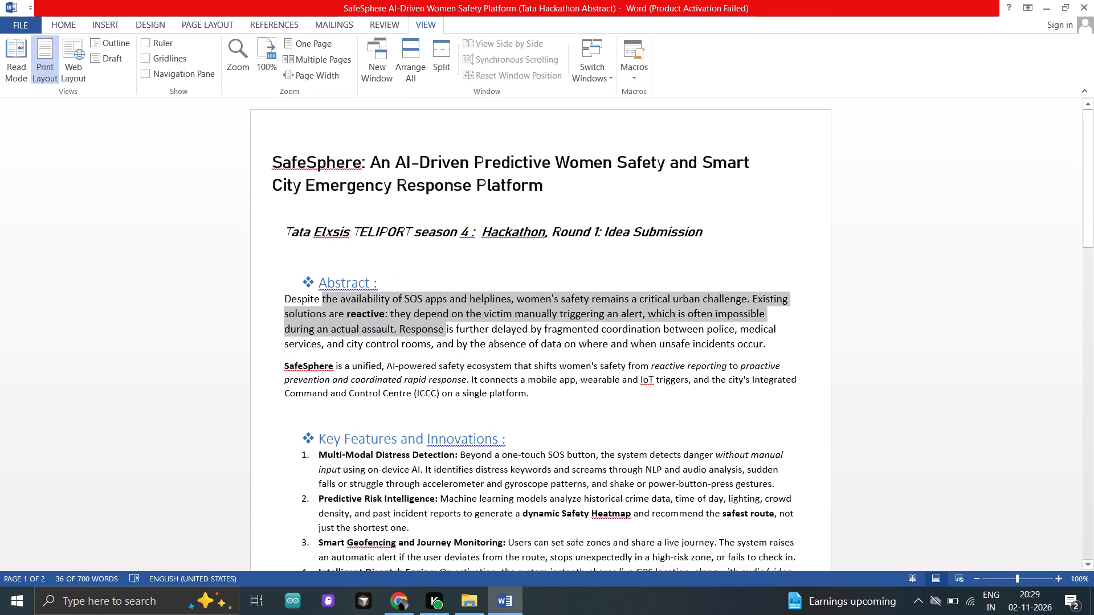
scroll(346, 429, "down", 2)
left_click_drag(322, 233, 390, 247)
left_click(370, 277)
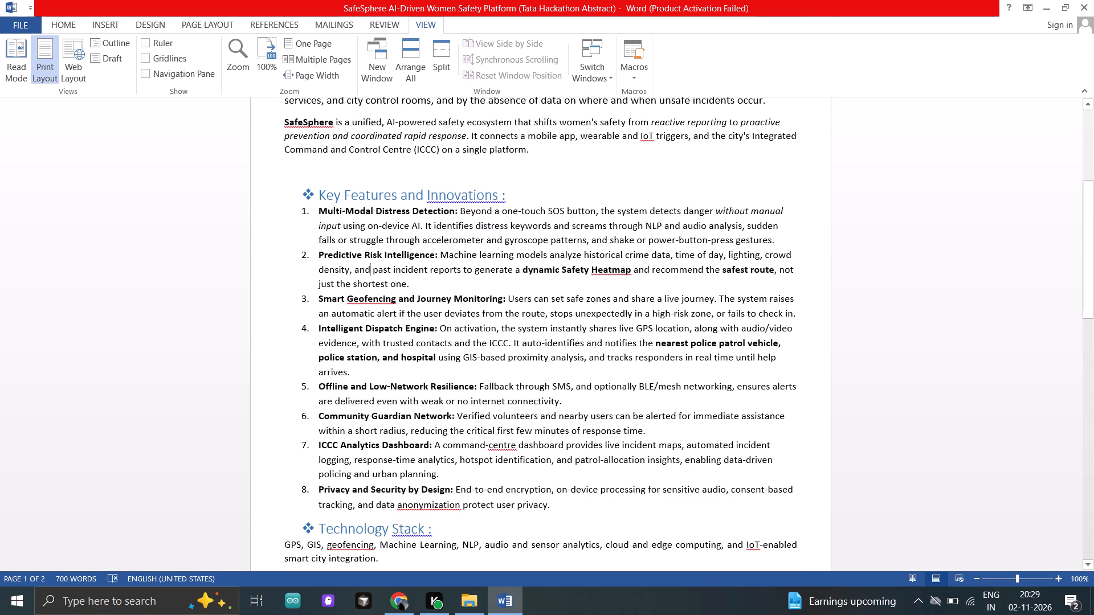
Set the font size of all eight numbered items under Key Features and Innovations to 12.
left_click_drag(322, 211, 542, 503)
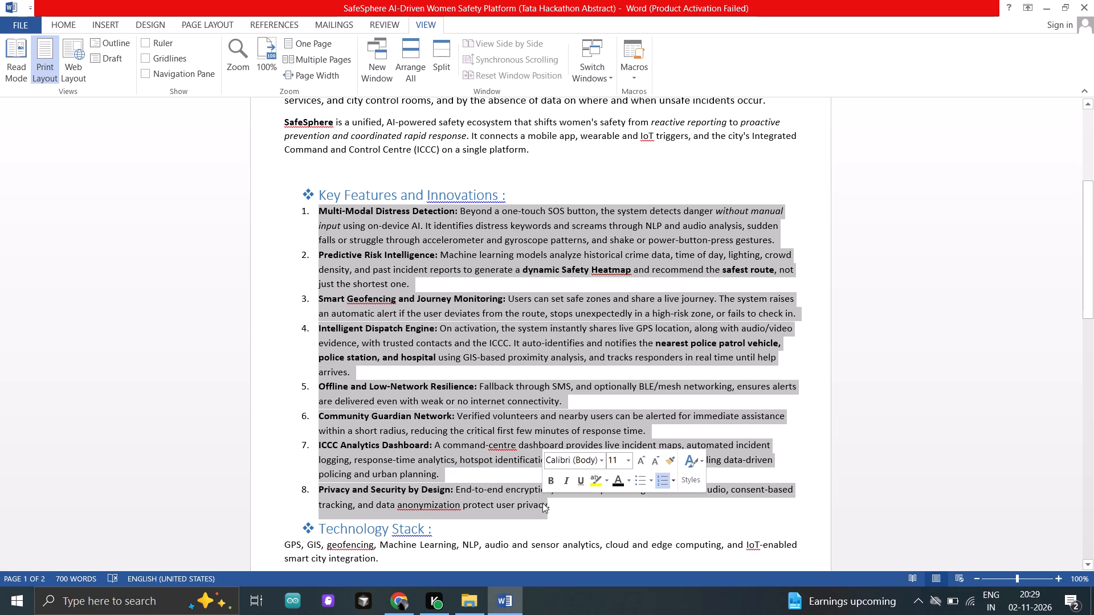
left_click(628, 464)
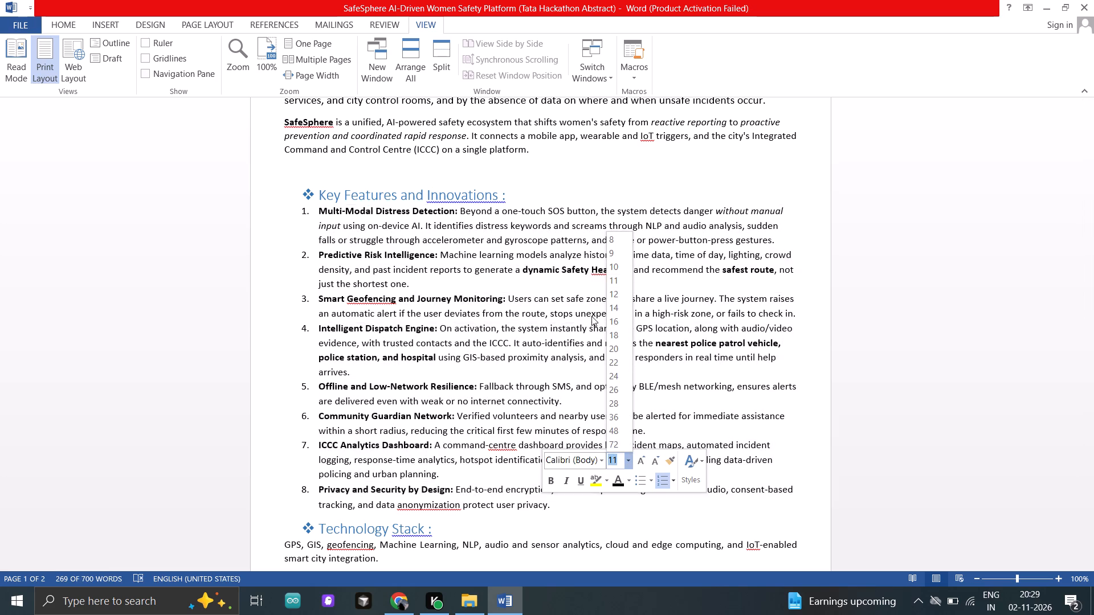
left_click(618, 293)
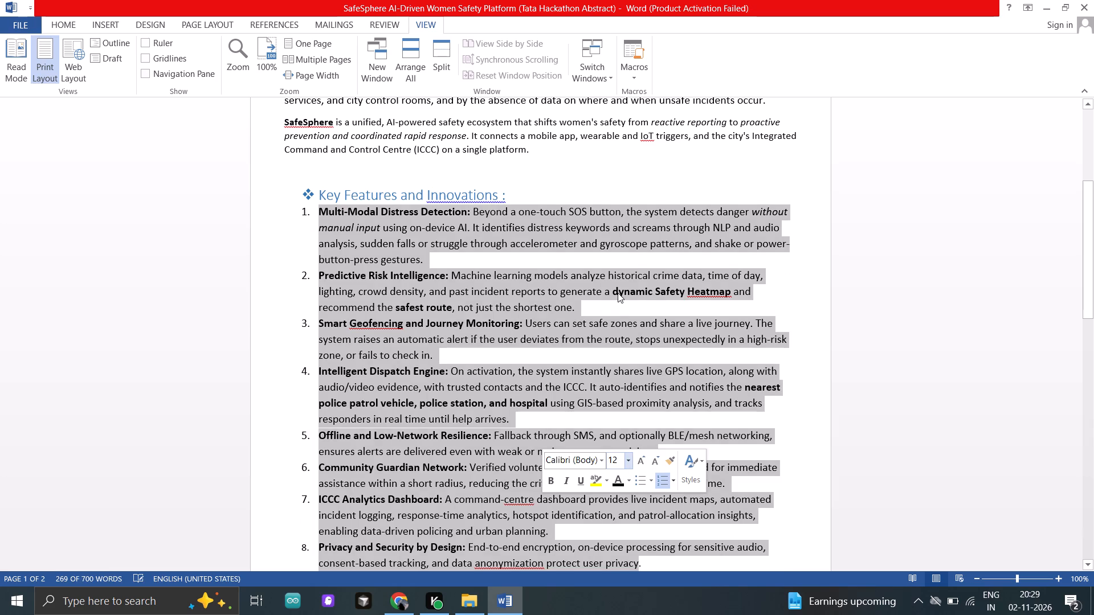
left_click(340, 351)
Examine how the text flows across both pages, from the Key Features list down to the conclusion.
scroll(340, 351, "down", 2)
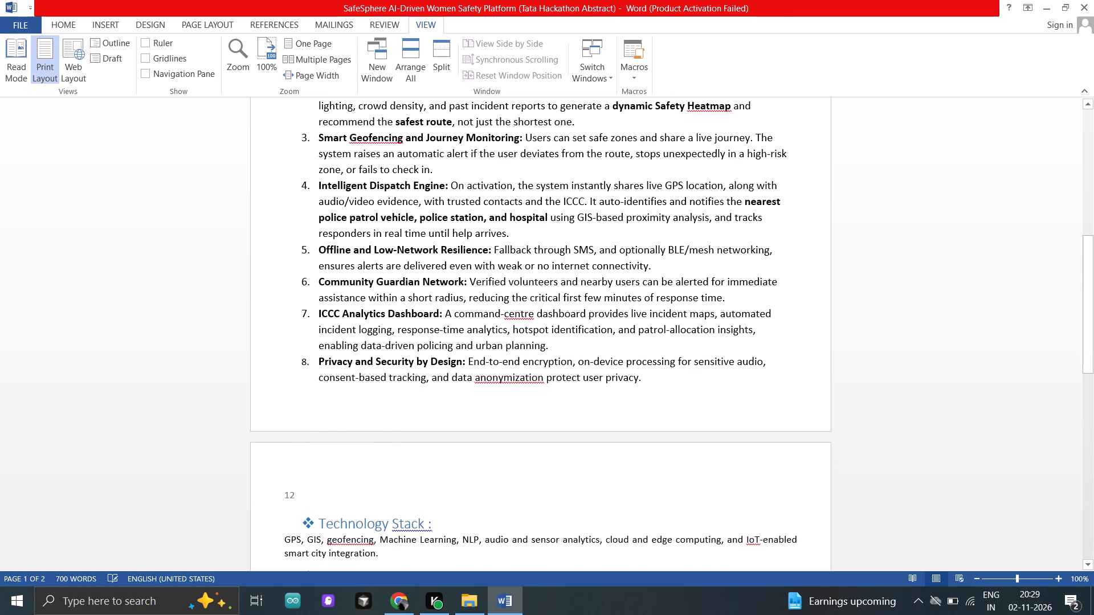
scroll(340, 351, "down", 3)
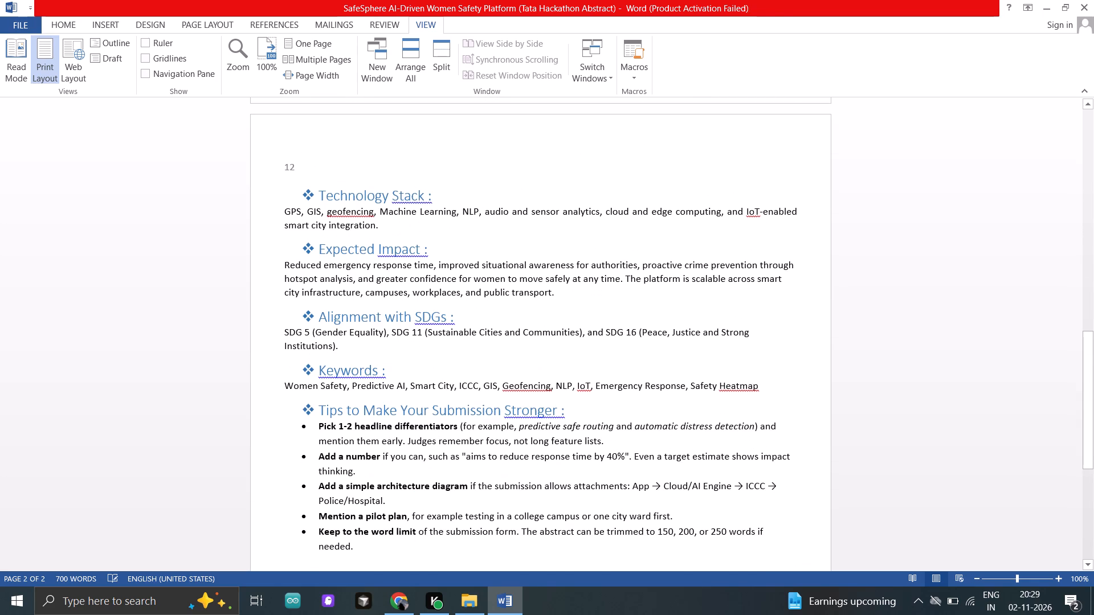
scroll(340, 351, "down", 2)
scroll(340, 351, "up", 9)
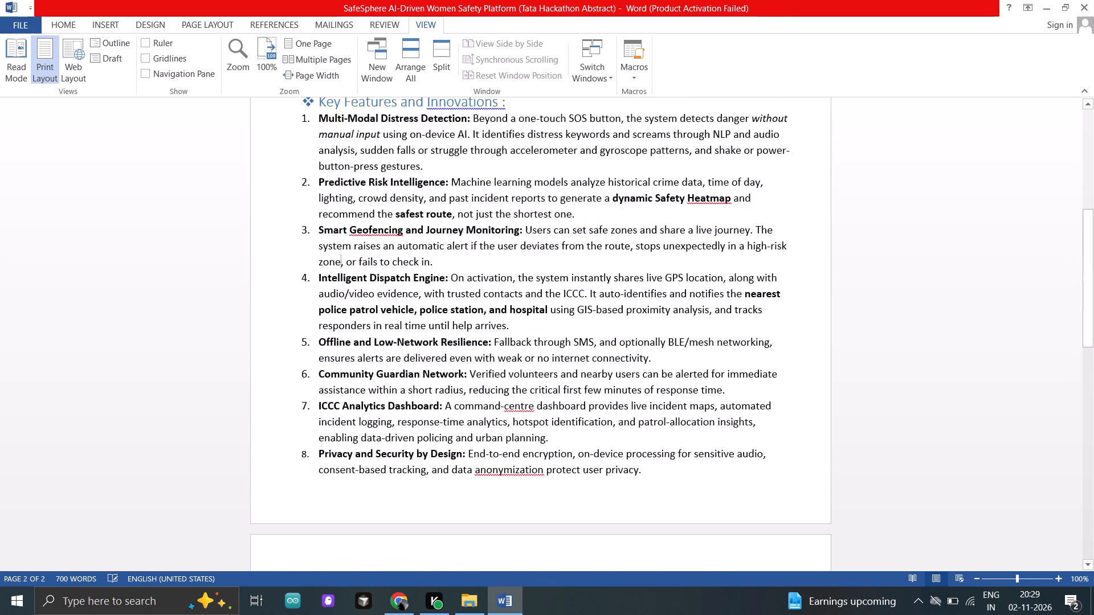
scroll(340, 351, "down", 8)
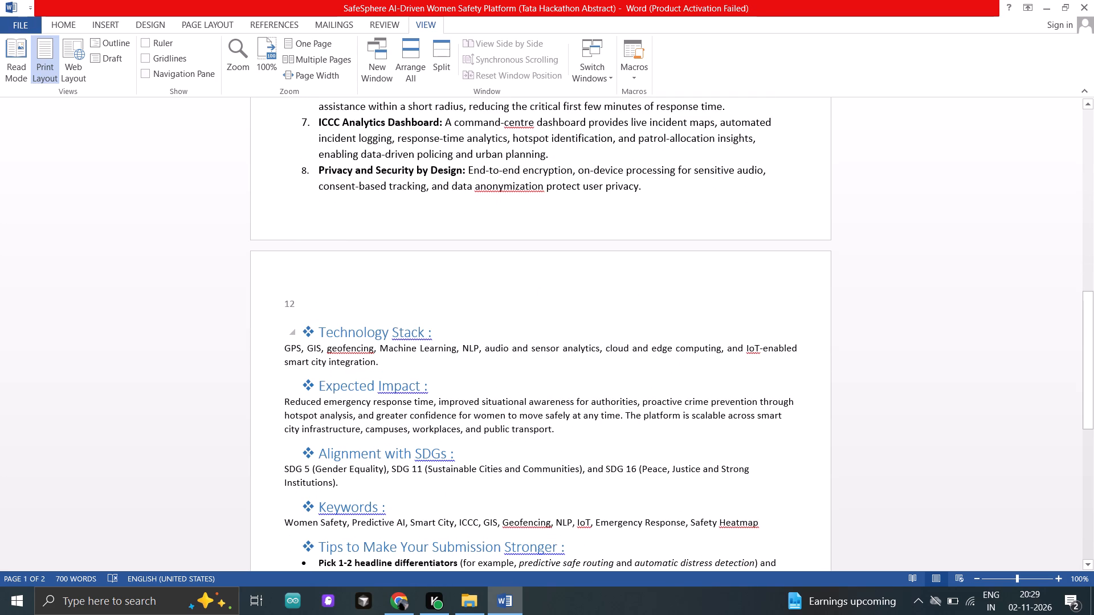
Set the font size of the five bulleted items under Tips to Make Your Submission Stronger to 12.
scroll(295, 388, "down", 6)
scroll(403, 392, "down", 4)
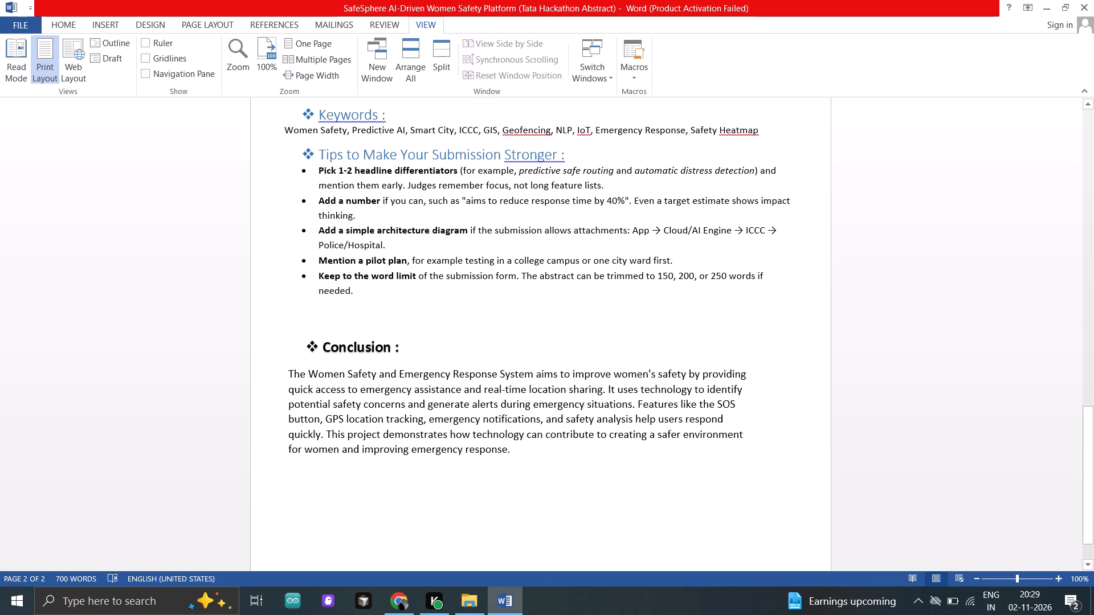
left_click_drag(317, 171, 416, 293)
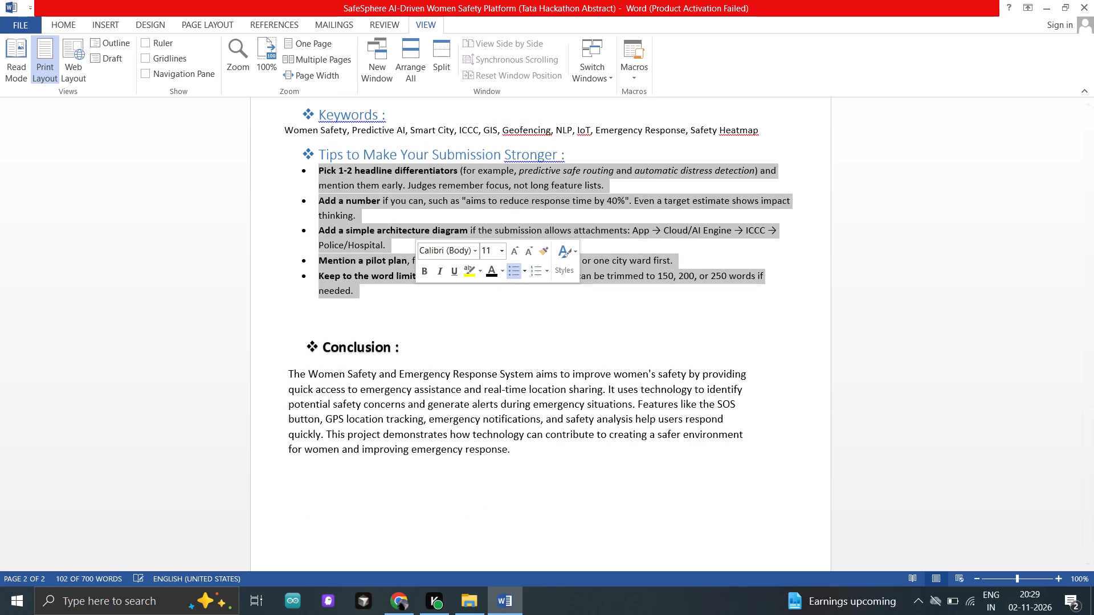
left_click_drag(497, 253, 503, 253)
left_click(503, 253)
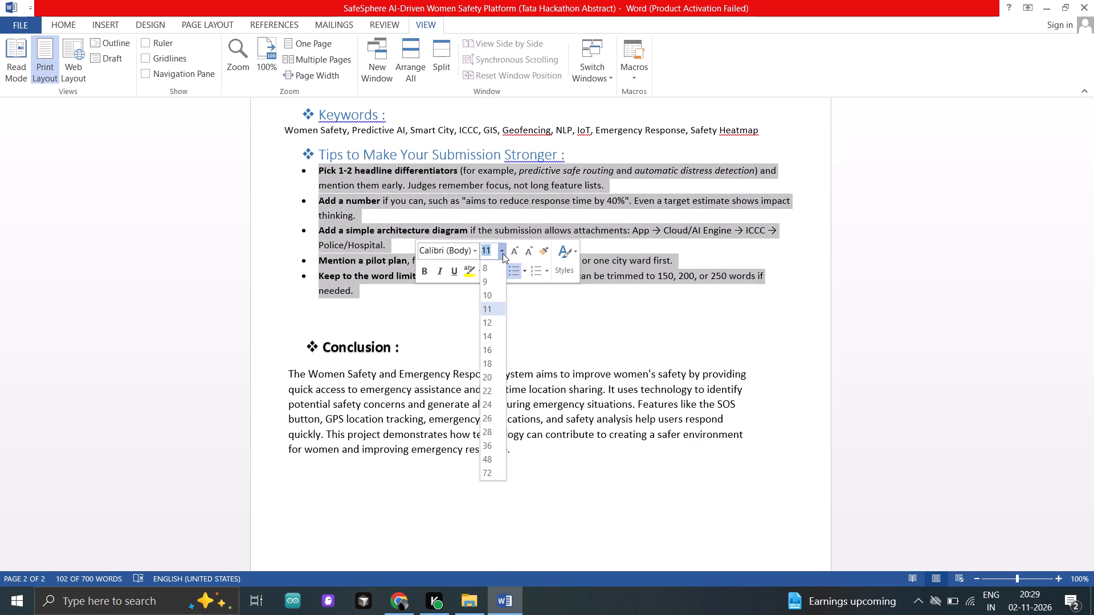
left_click(491, 324)
left_click(162, 206)
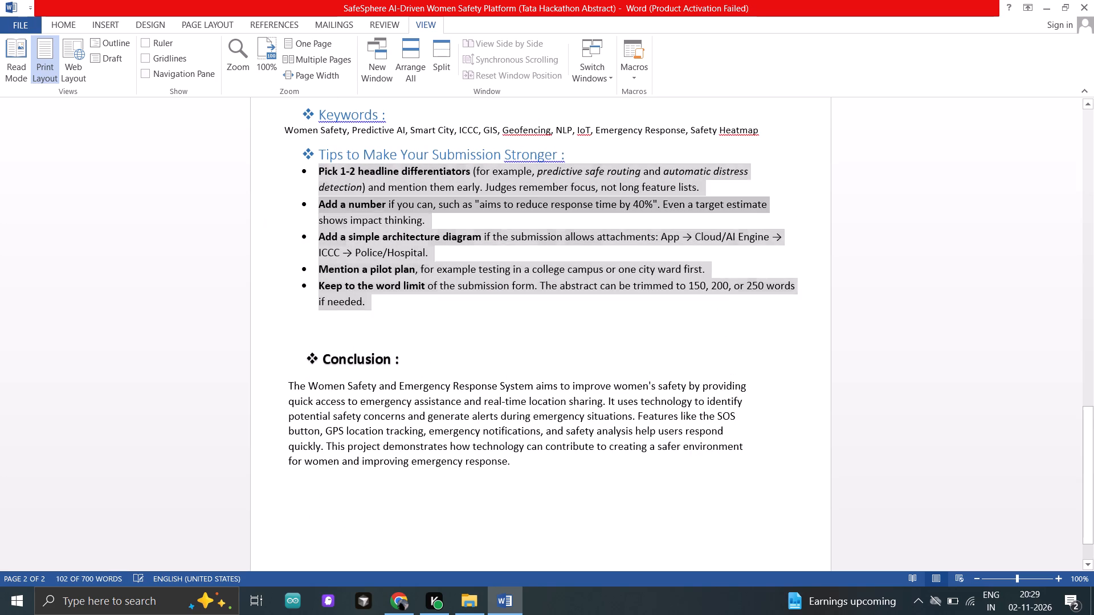
Save the formatted abstract under its existing file name.
left_click(23, 23)
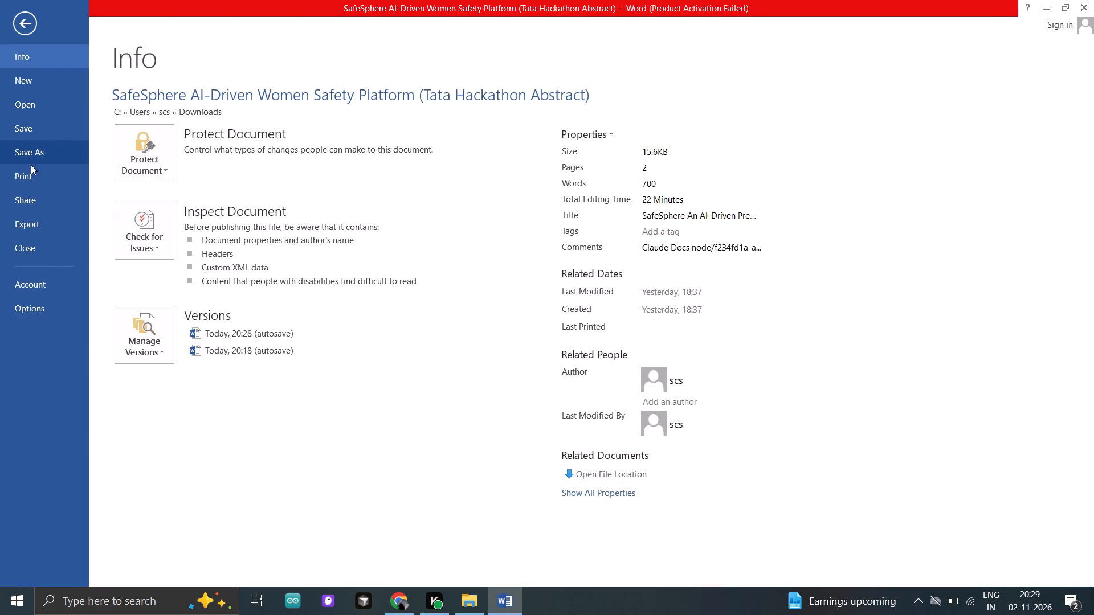
left_click(32, 129)
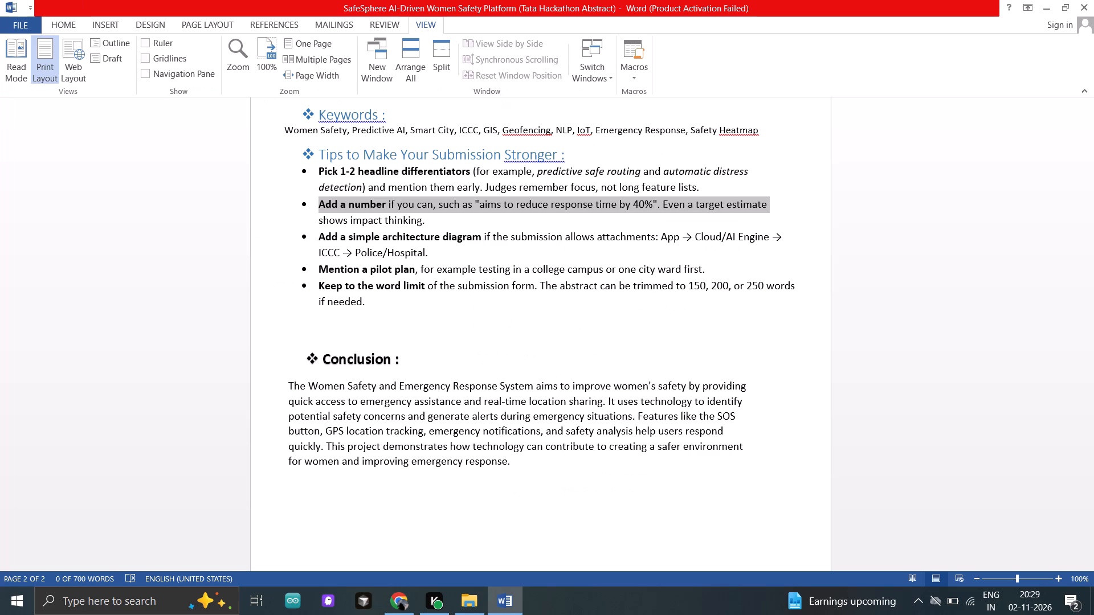
scroll(532, 277, "up", 6)
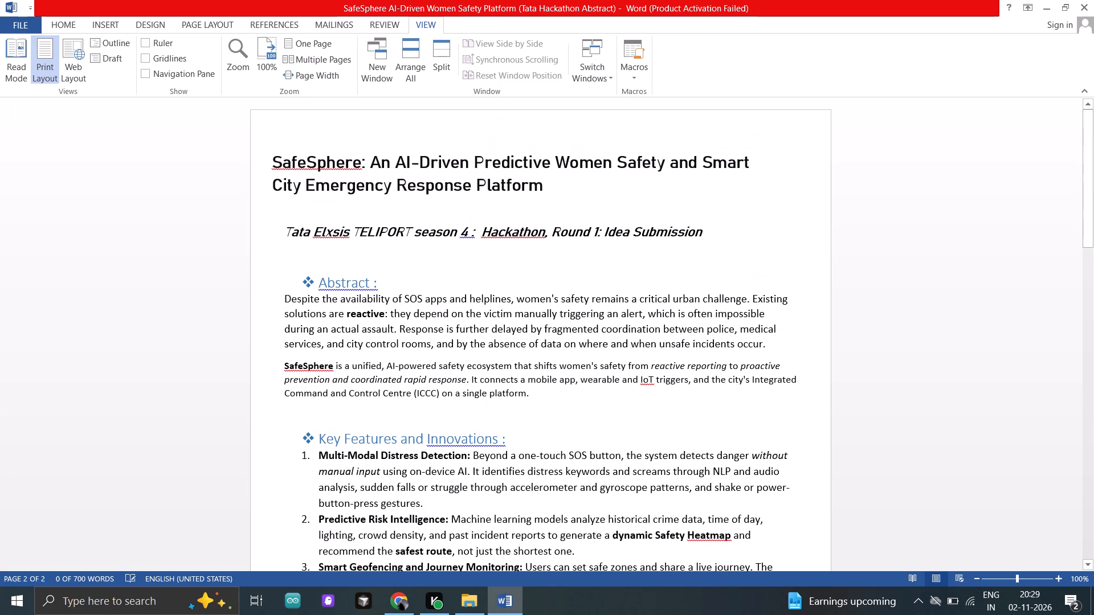
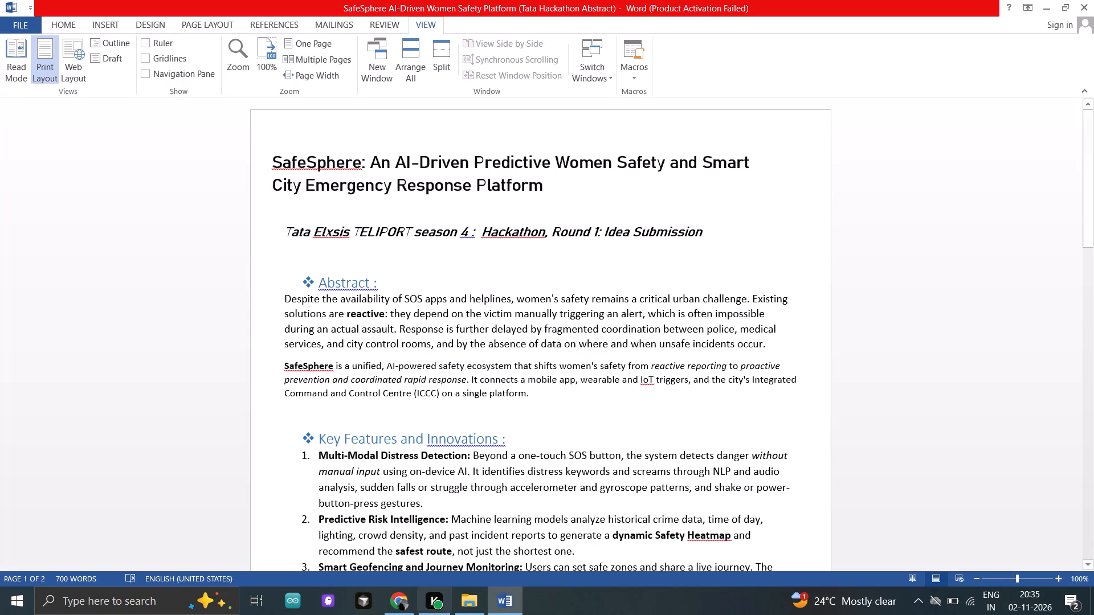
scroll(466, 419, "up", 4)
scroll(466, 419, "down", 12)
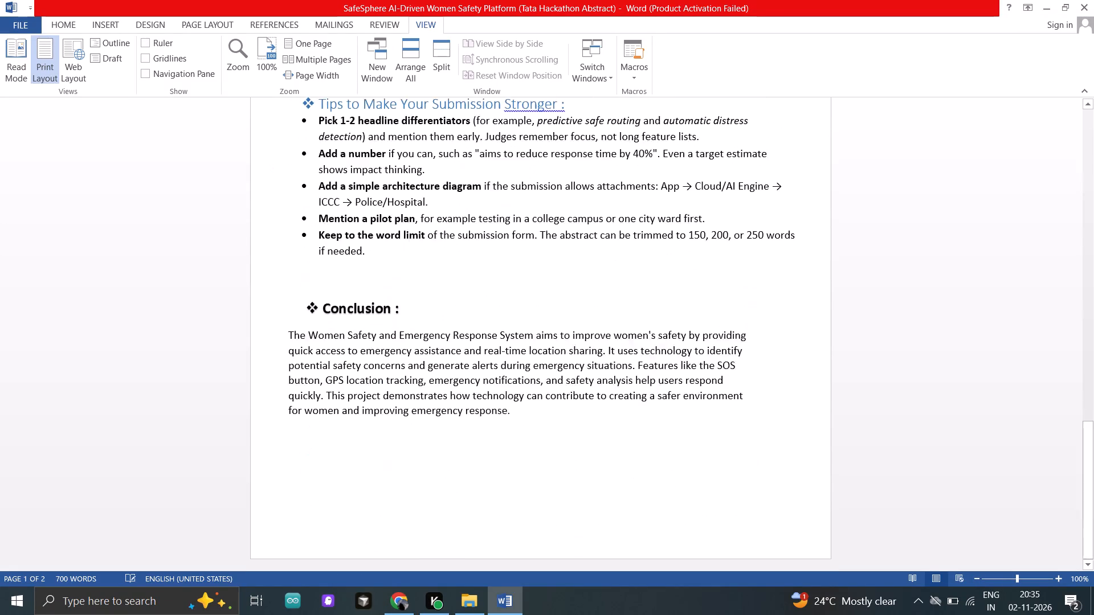
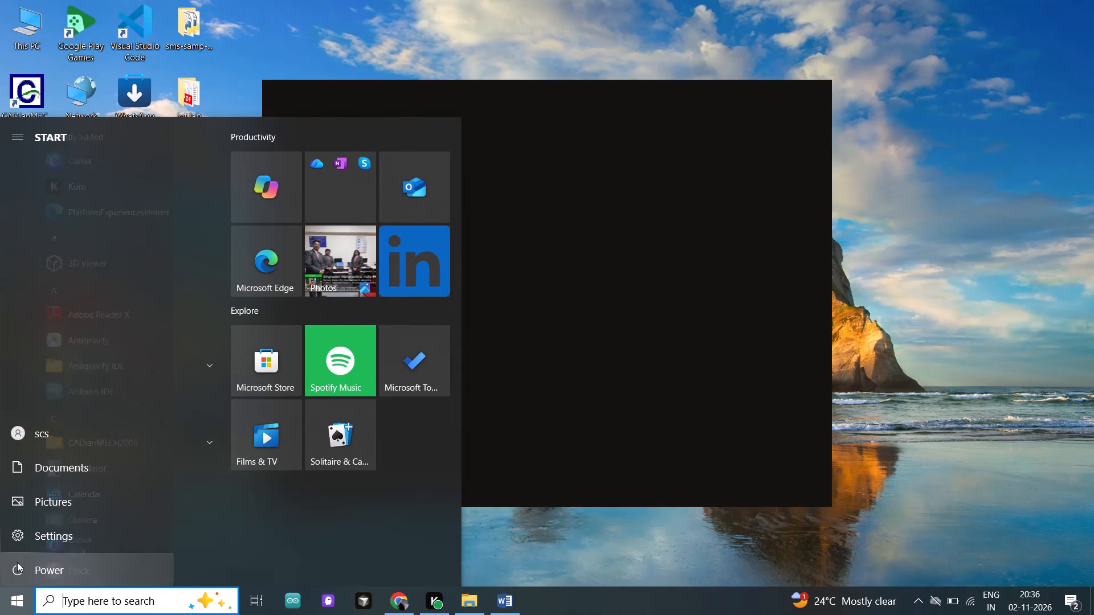
Open the computer's power options.
left_click(17, 562)
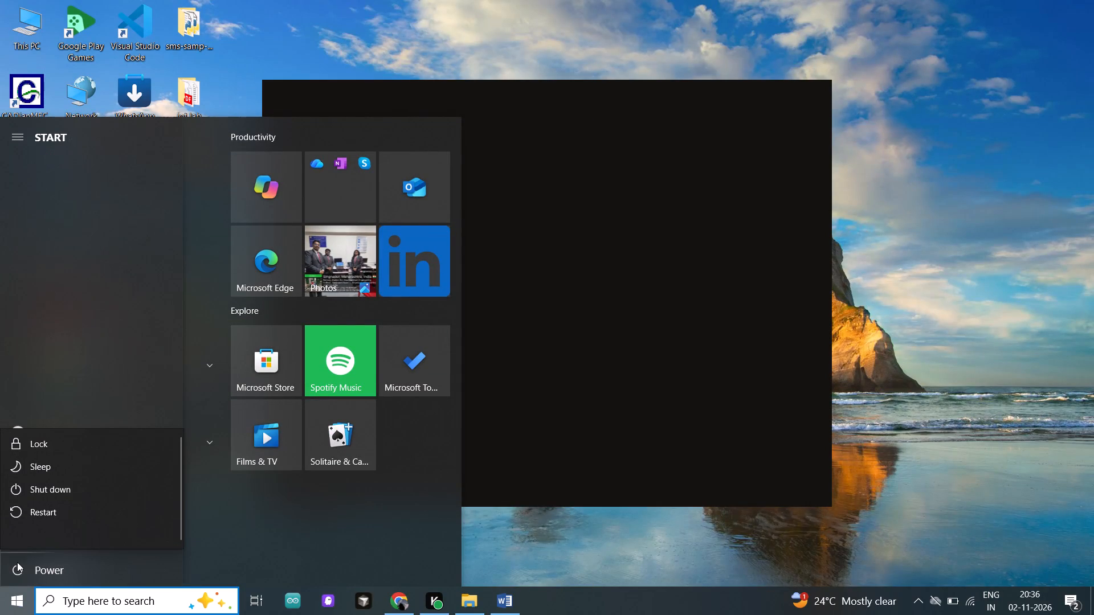